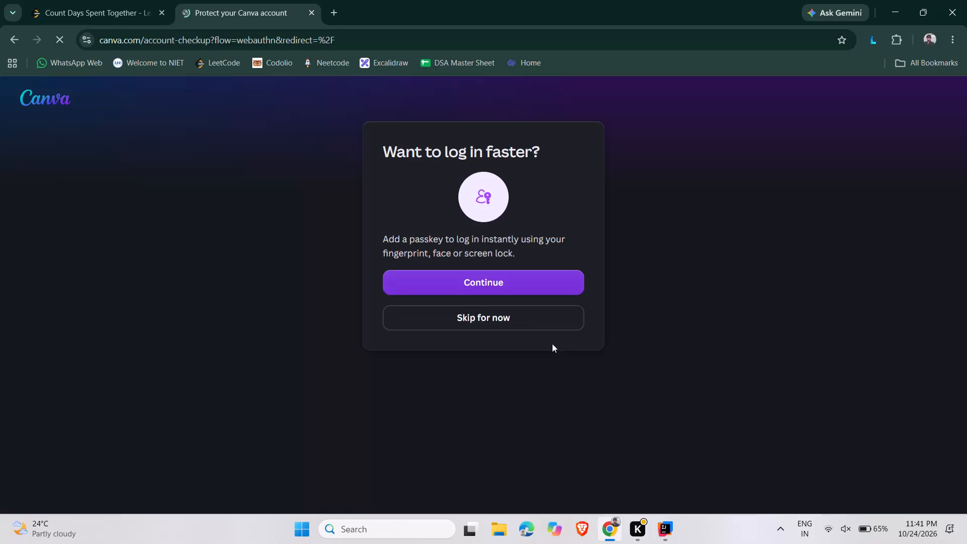
Skip adding a passkey for faster login and continue to the Canva home page.
left_click(496, 314)
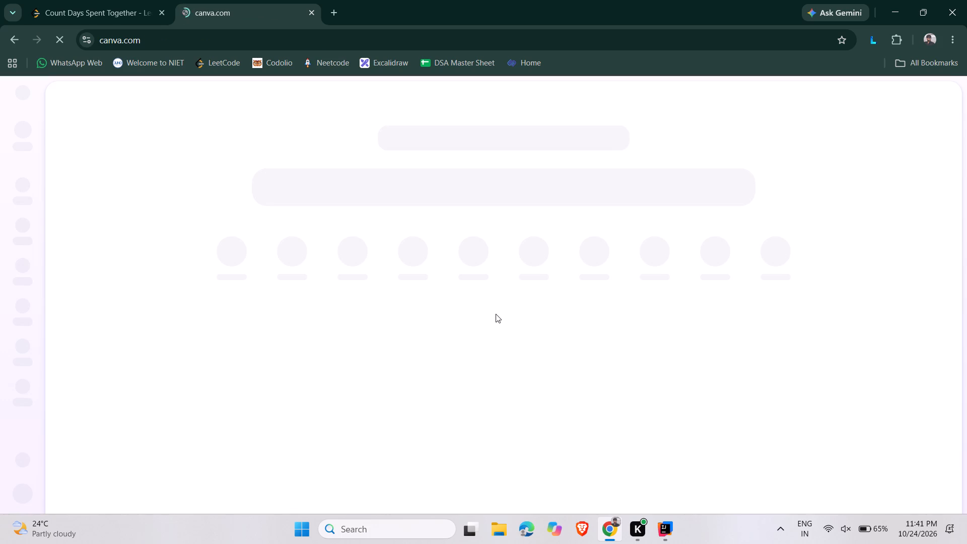
Switch to IntelliJ IDEA and exit it.
left_click(667, 531)
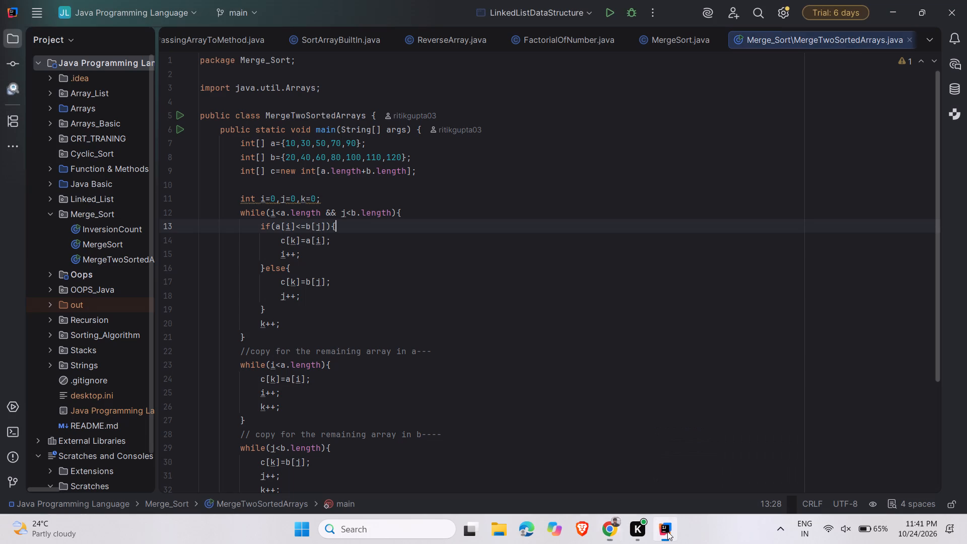
left_click_drag(966, 29, 963, 7)
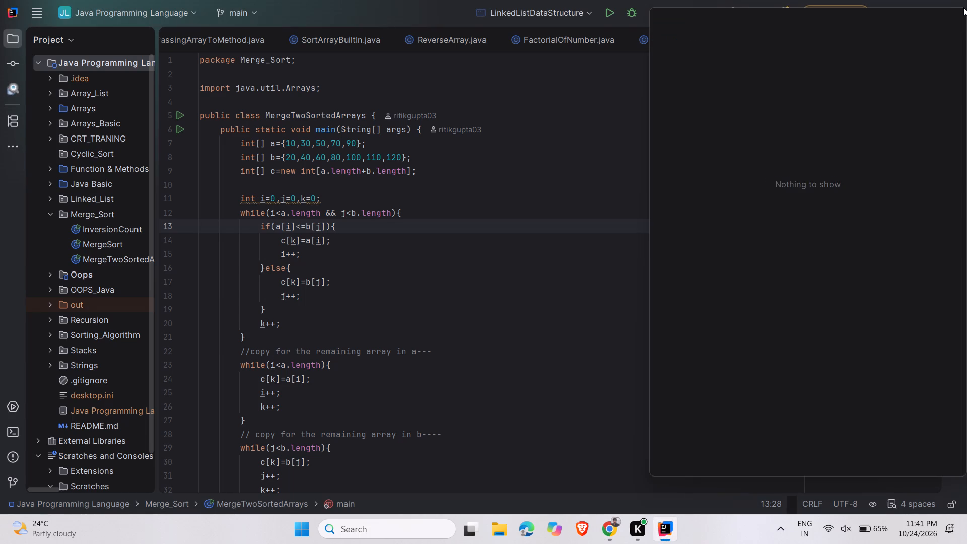
left_click(963, 7)
left_click(950, 24)
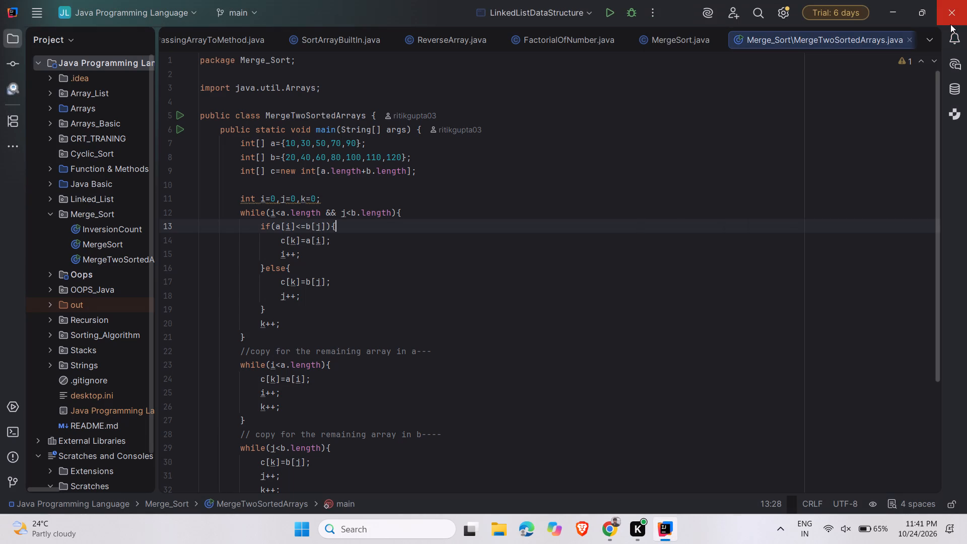
left_click(955, 4)
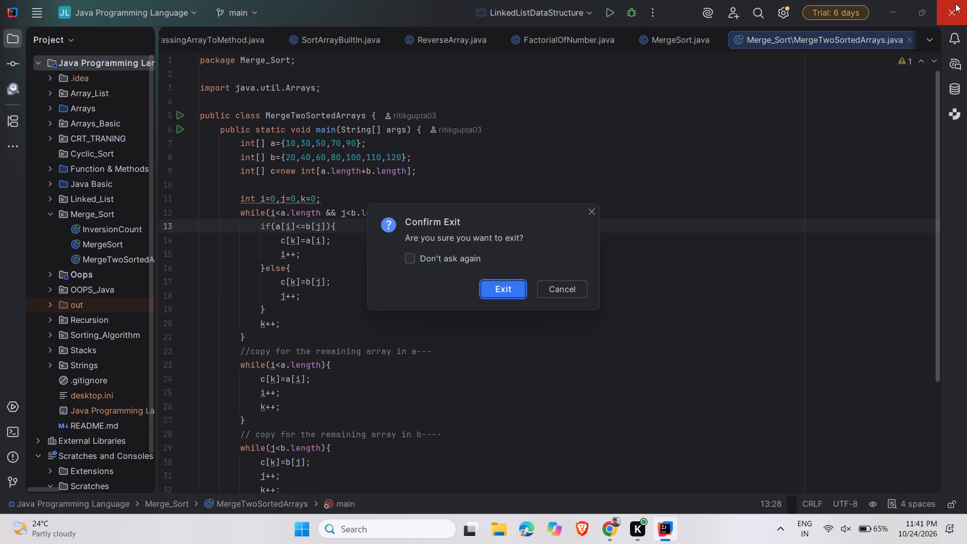
left_click(502, 288)
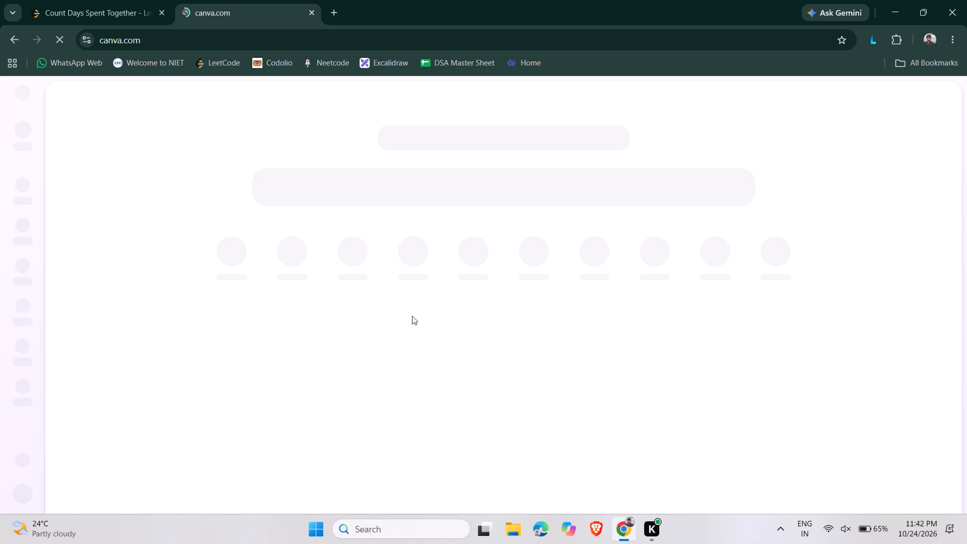
Reload the Canva home page in Chrome.
left_click(834, 533)
left_click(514, 228)
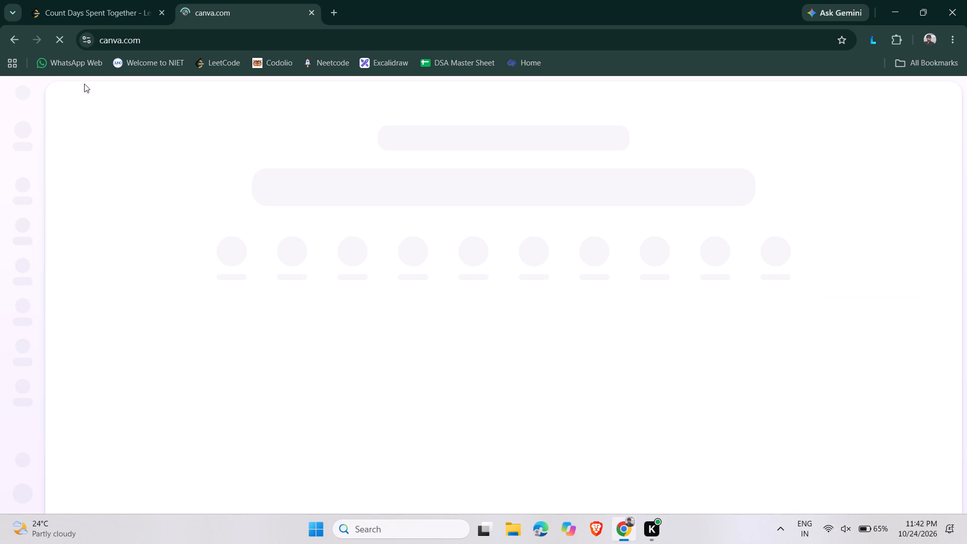
left_click(57, 44)
left_click(57, 44)
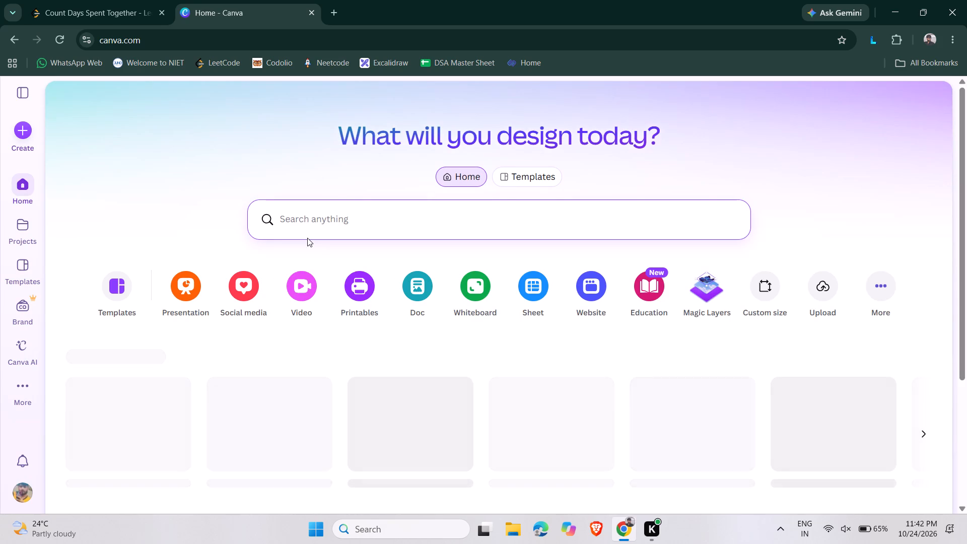
Dismiss the Canva Pro free trial offer on the home page.
scroll(307, 238, "down", 1)
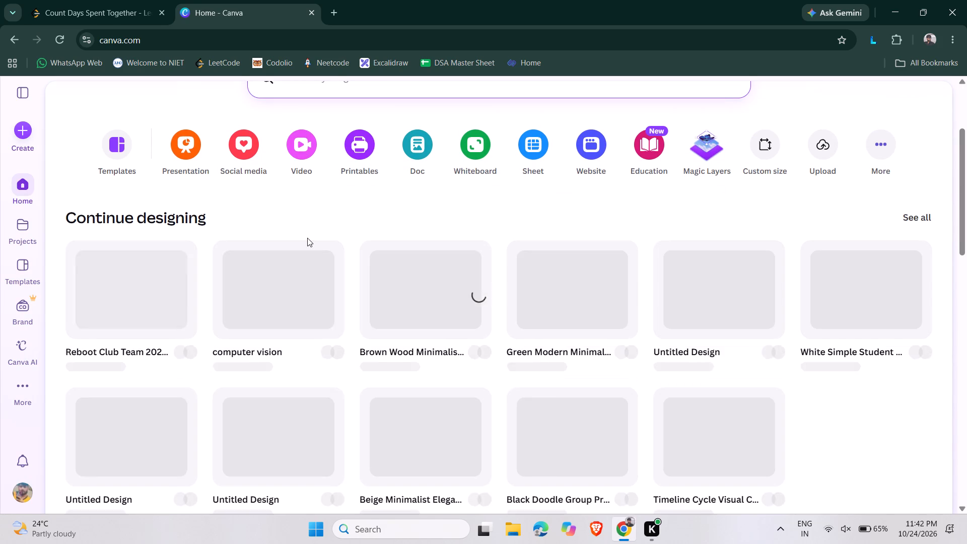
scroll(307, 238, "down", 3)
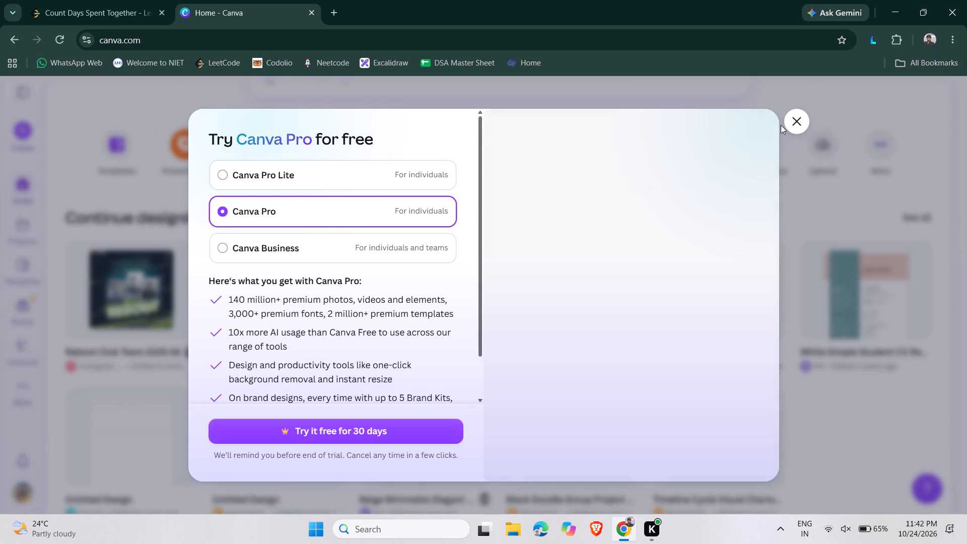
left_click(796, 124)
Look through the home page's recent designs, suggested templates, template categories, popular formats and print products.
scroll(442, 313, "down", 1)
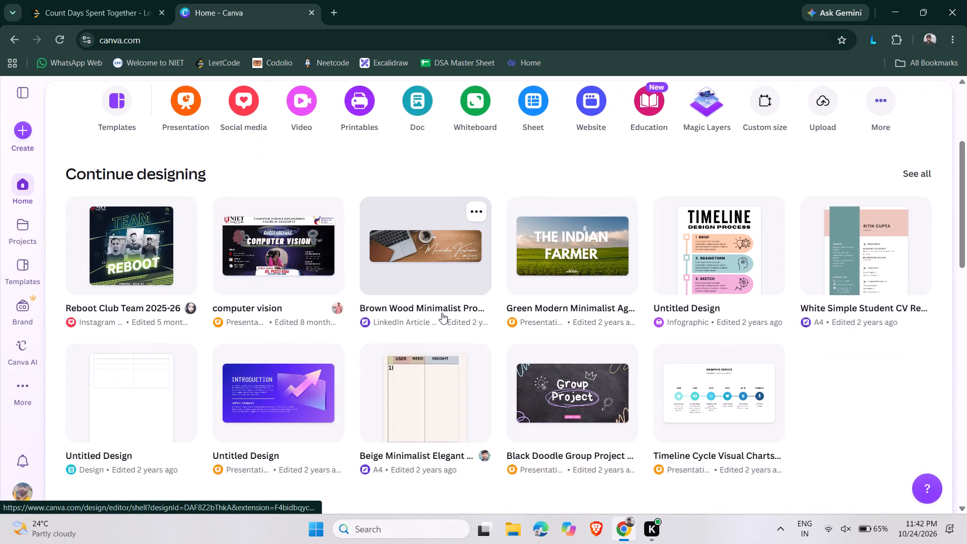
scroll(442, 313, "down", 4)
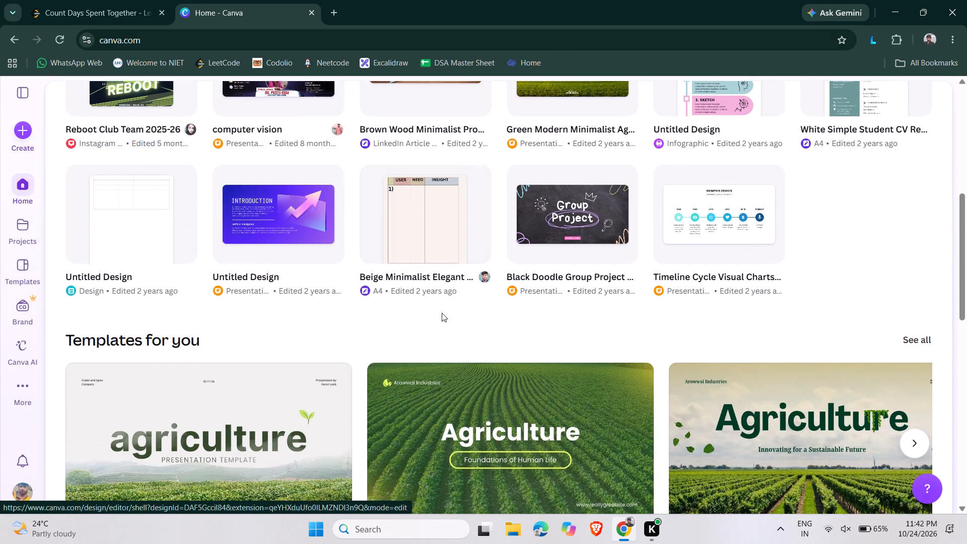
scroll(442, 313, "down", 2)
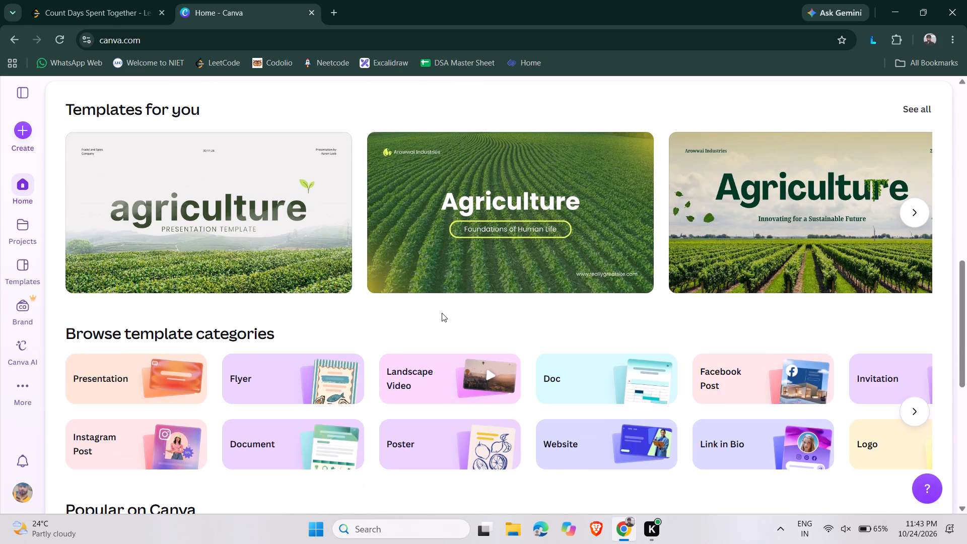
scroll(442, 313, "down", 3)
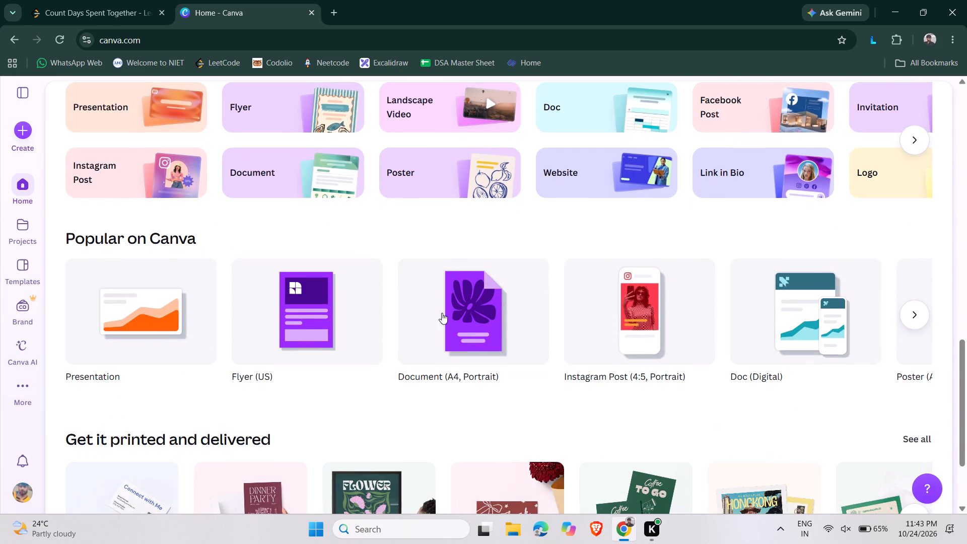
scroll(442, 313, "down", 2)
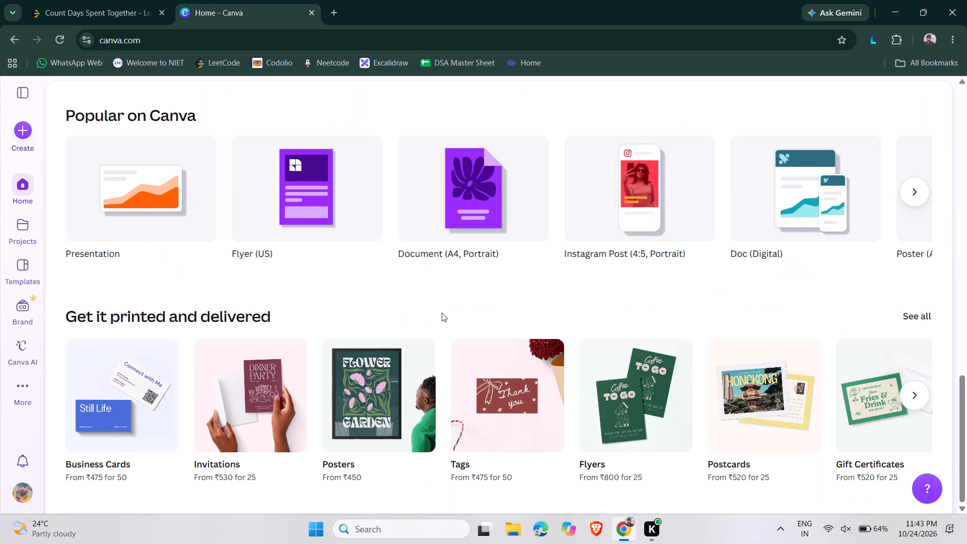
scroll(442, 313, "down", 1)
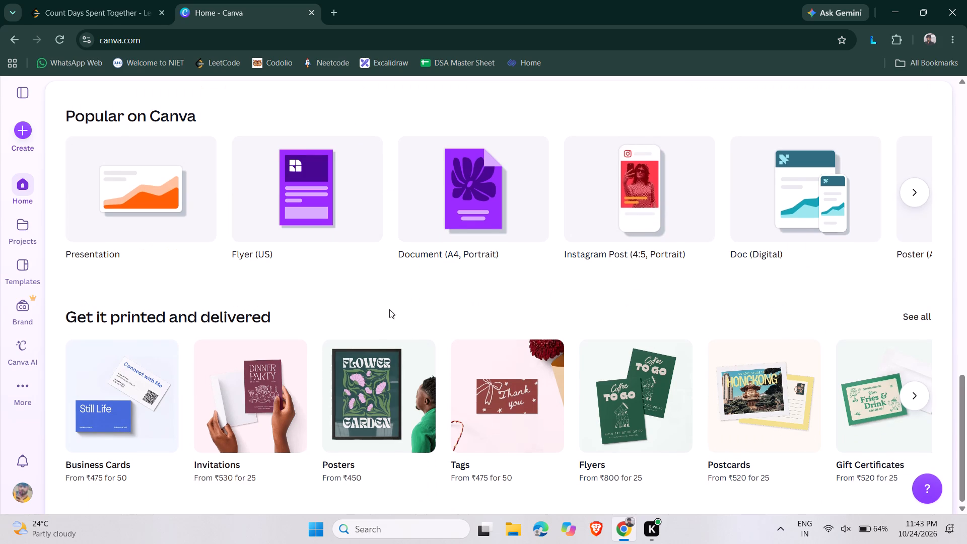
scroll(377, 299, "down", 1)
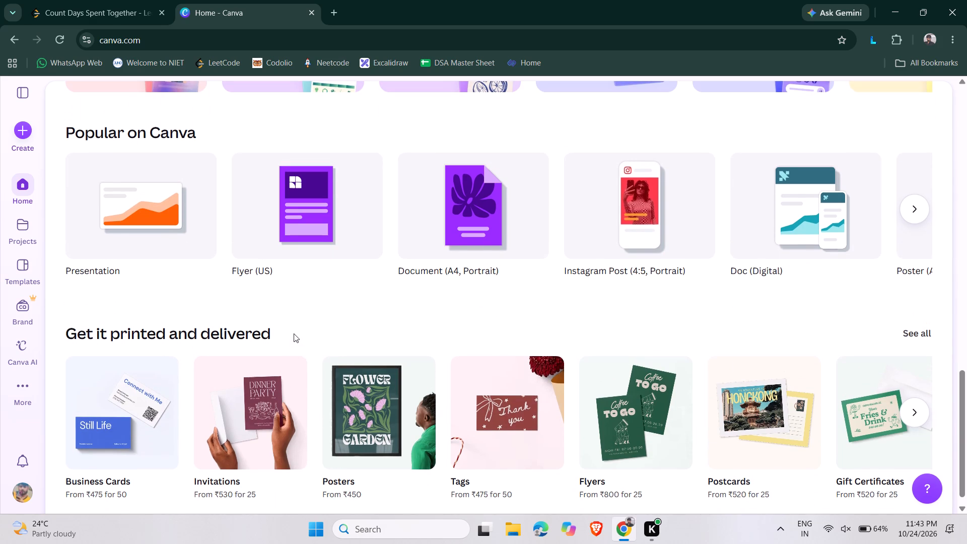
scroll(294, 333, "down", 4)
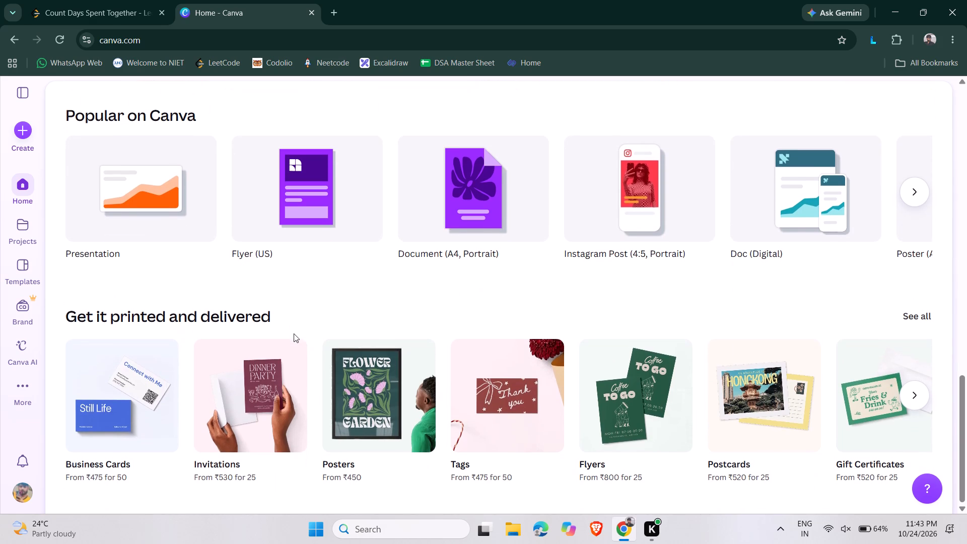
scroll(294, 333, "up", 6)
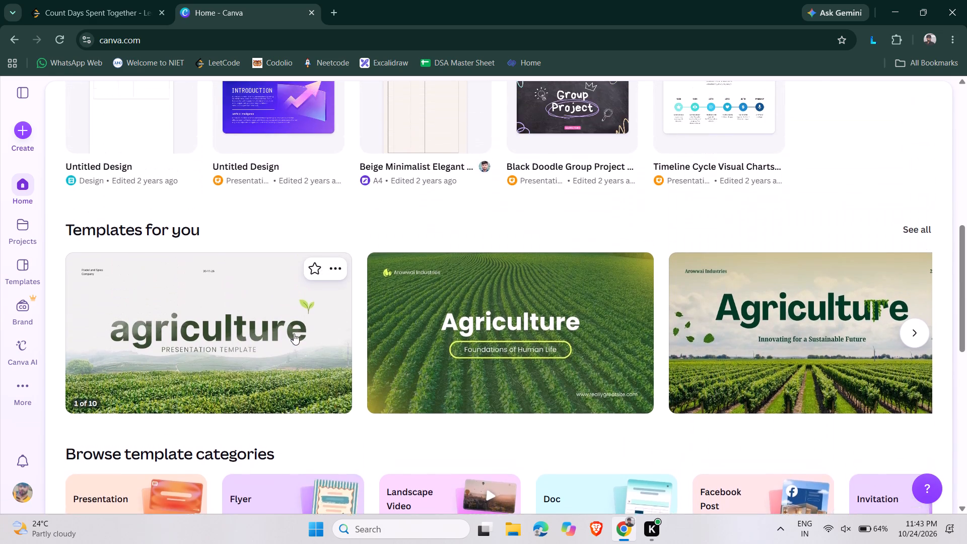
scroll(294, 333, "up", 4)
scroll(294, 333, "down", 1)
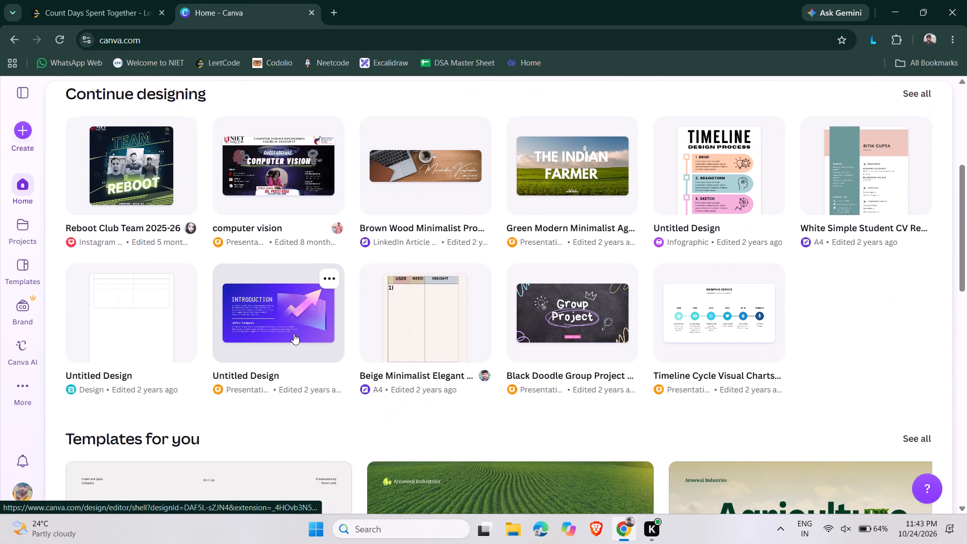
scroll(294, 333, "down", 1)
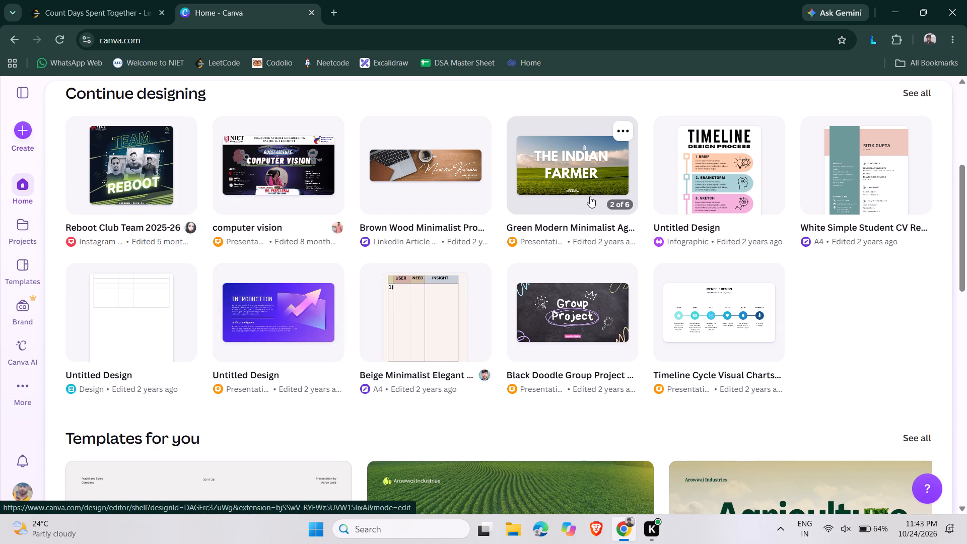
scroll(486, 230, "down", 1)
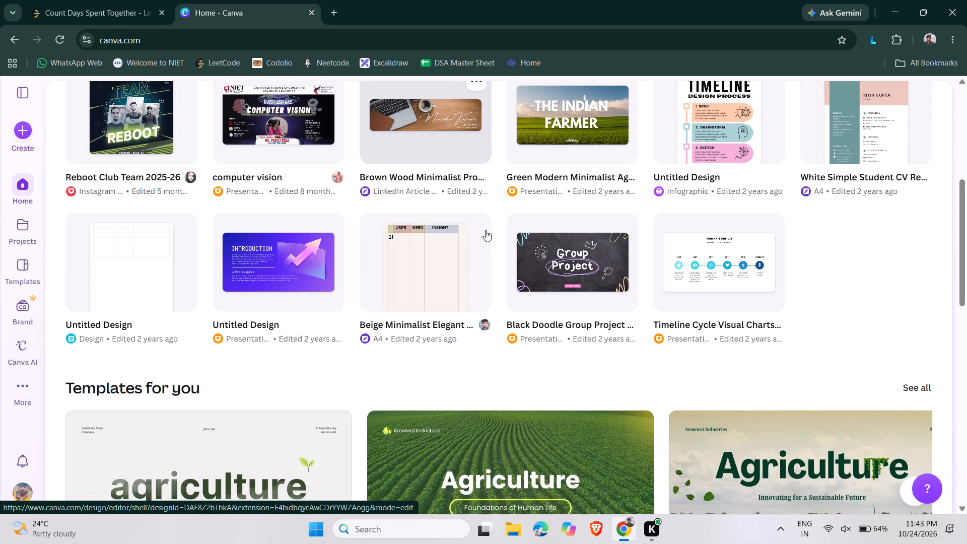
scroll(486, 230, "up", 1)
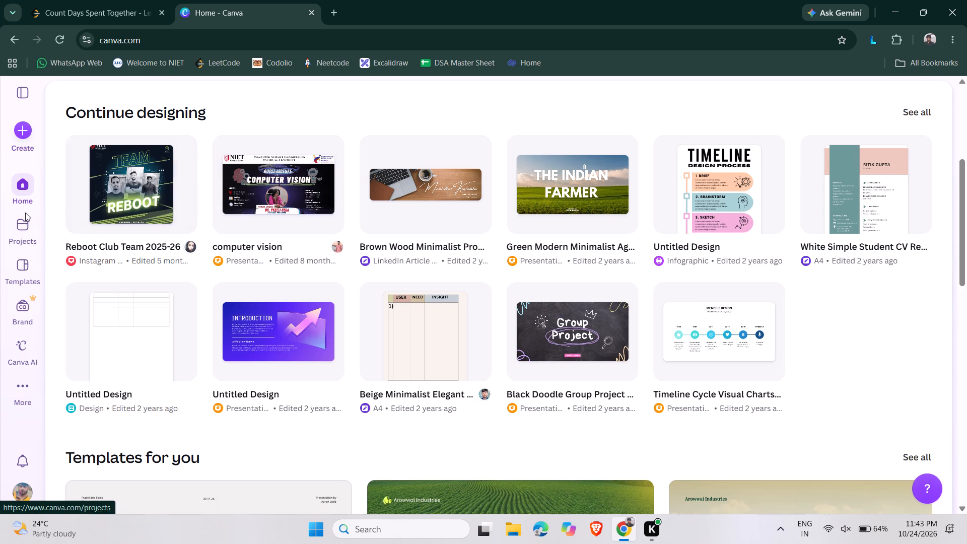
scroll(295, 344, "down", 3)
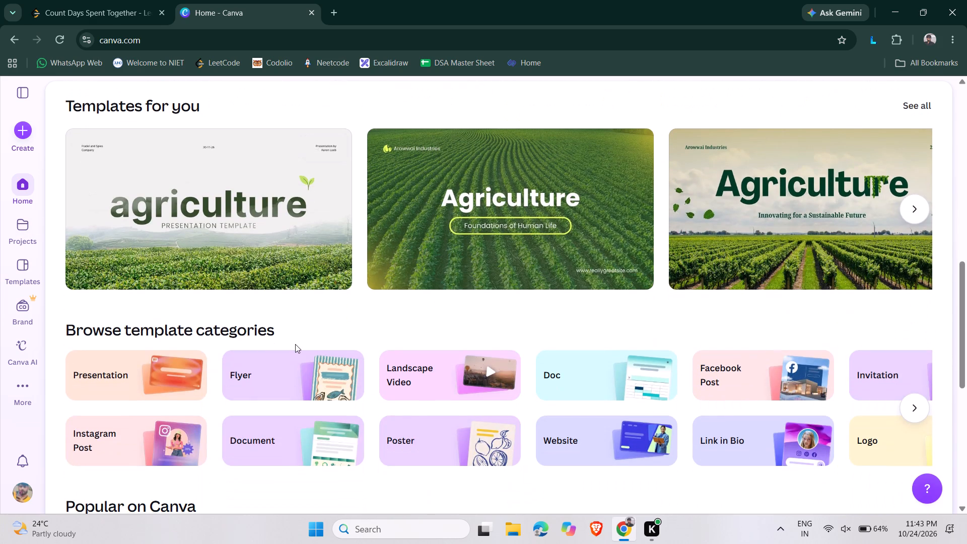
scroll(295, 344, "down", 4)
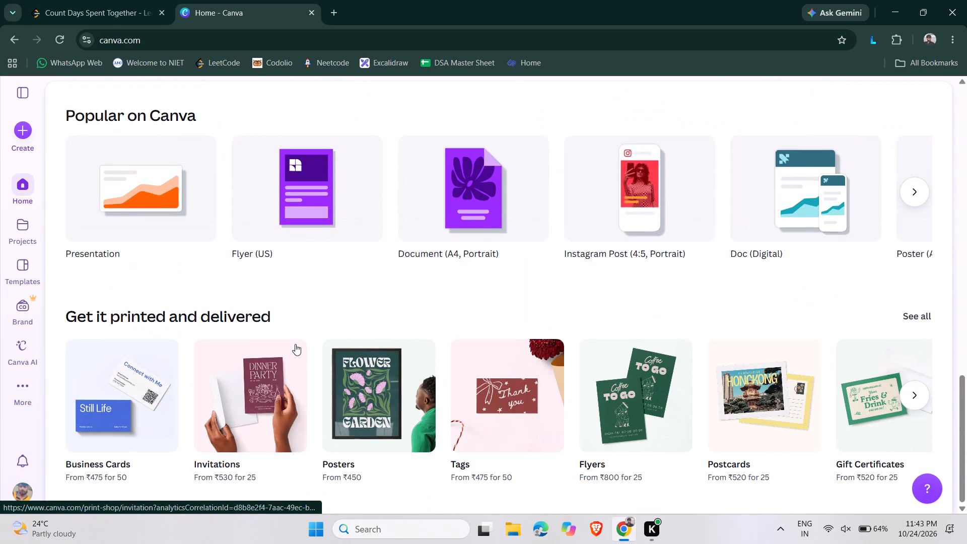
scroll(295, 344, "down", 1)
scroll(295, 344, "up", 7)
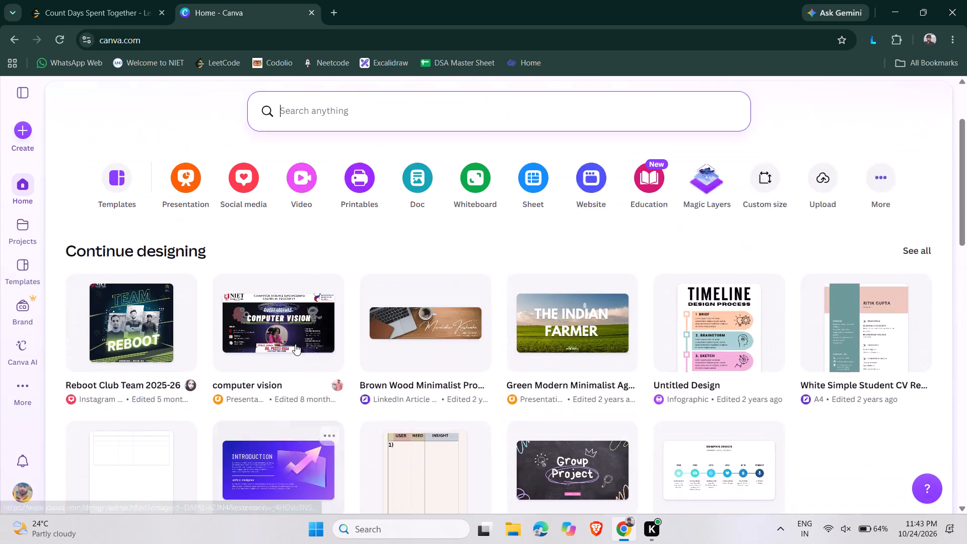
scroll(295, 344, "down", 1)
scroll(295, 344, "up", 2)
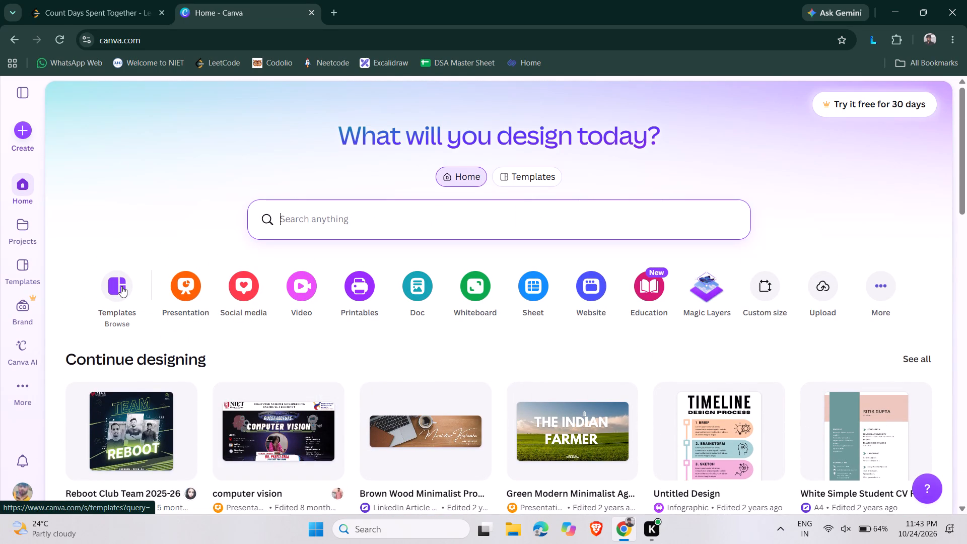
Review the social media formats and photo editor options for creating a design, leaving without creating one.
left_click(240, 296)
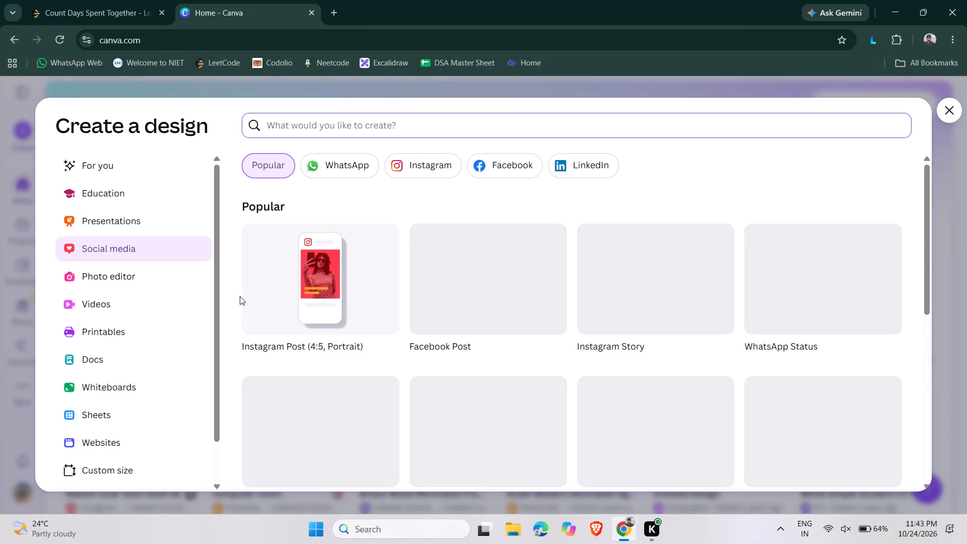
scroll(459, 325, "down", 3)
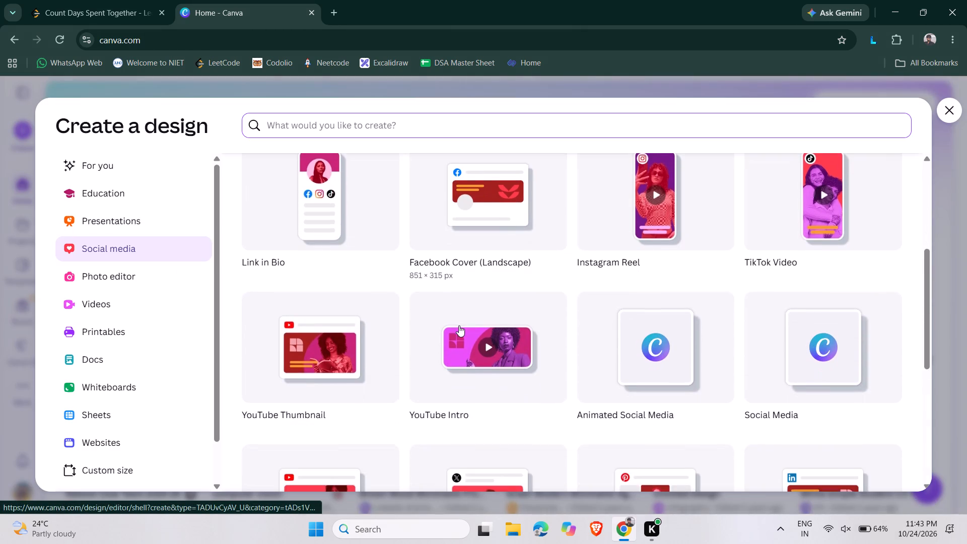
scroll(459, 325, "down", 4)
scroll(459, 325, "up", 6)
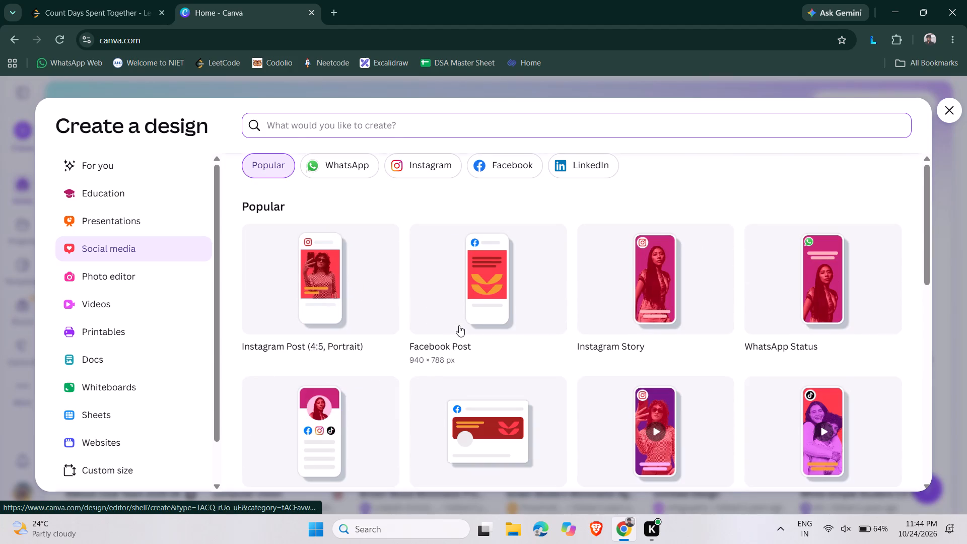
scroll(459, 325, "up", 3)
left_click(144, 270)
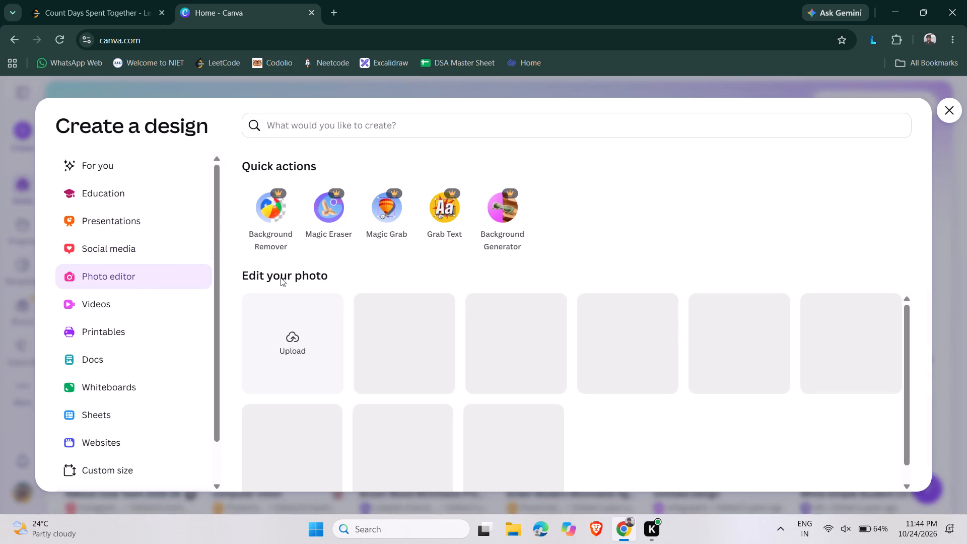
left_click(953, 115)
Open the recent Green Modern Minimalist Agrifarm Company Presentation, titled The Indian Farmer, for editing.
scroll(415, 362, "down", 2)
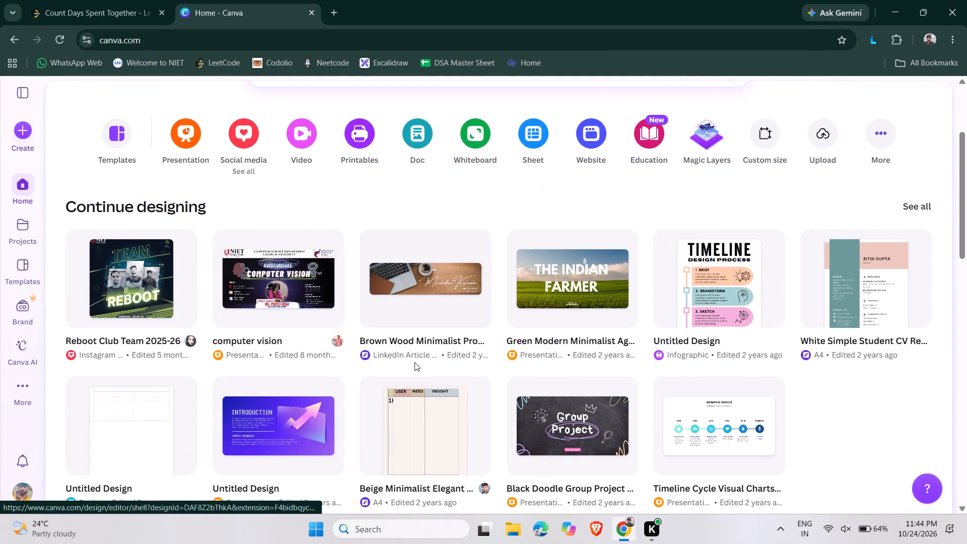
left_click(587, 309)
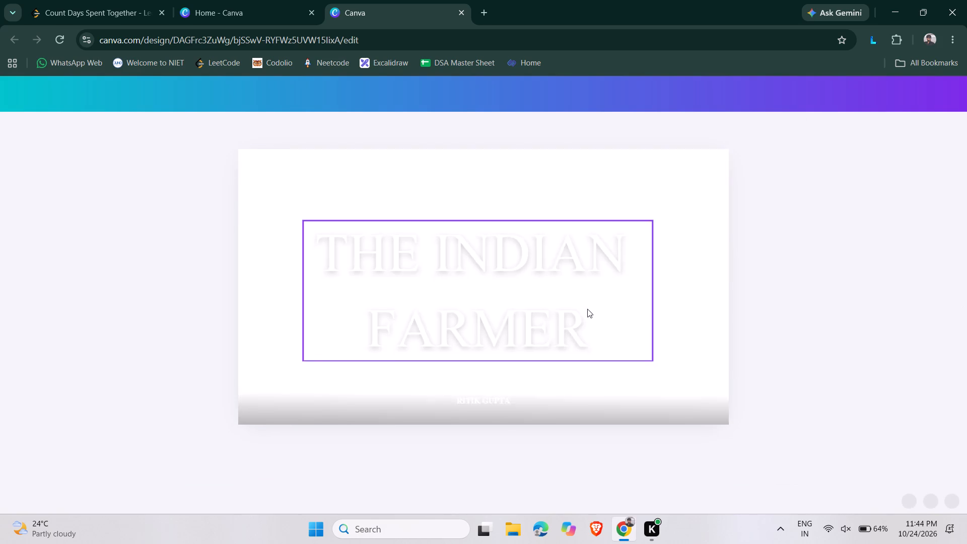
key("comma")
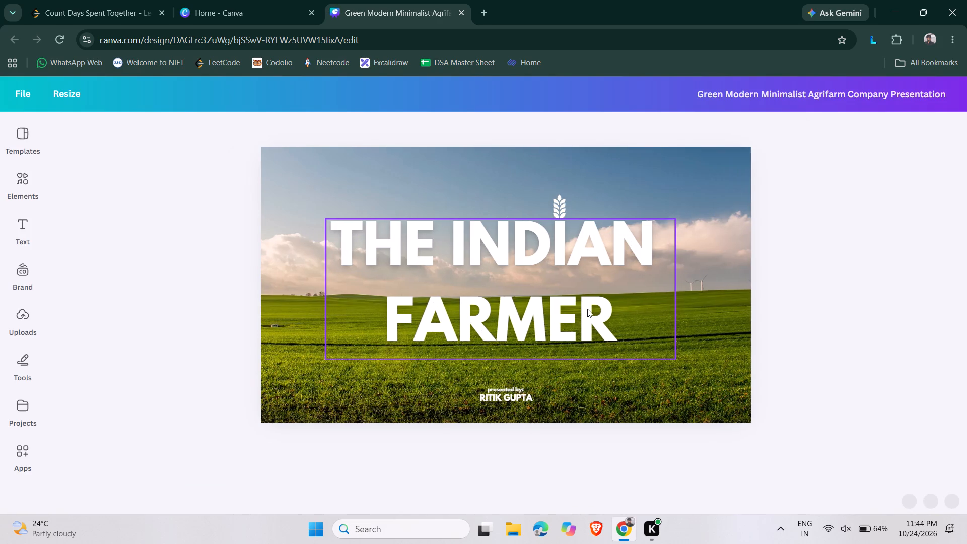
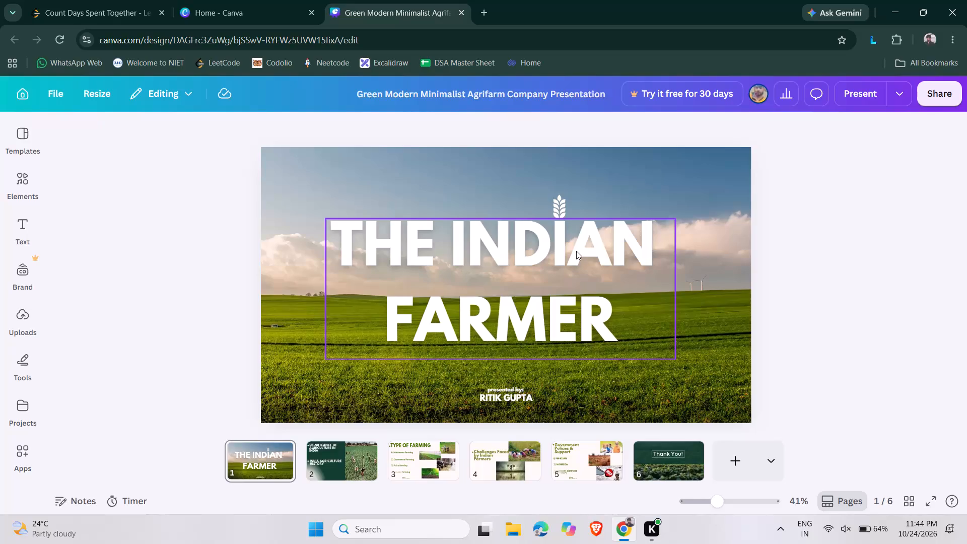
Enlarge the THE INDIAN FARMER title on the cover slide to a font size of about 179.
left_click(618, 326)
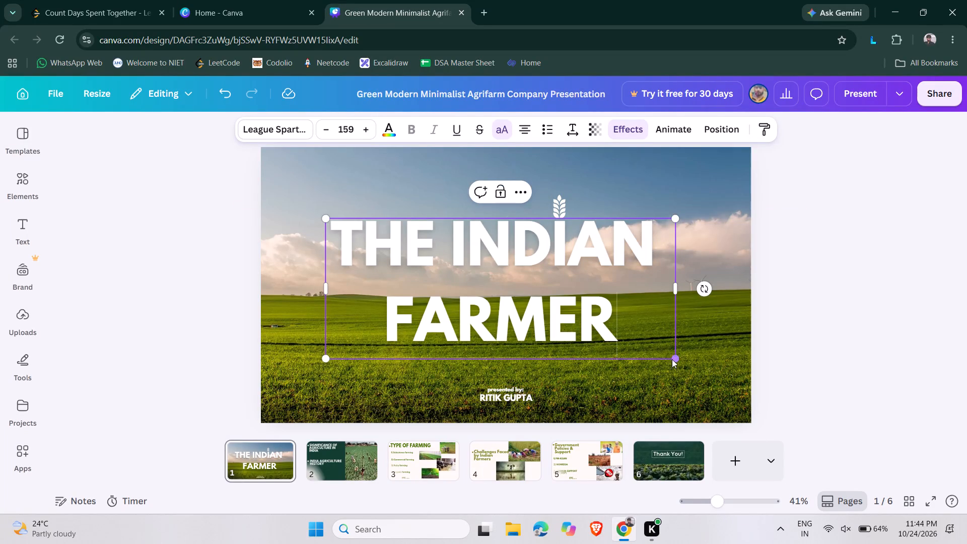
left_click_drag(676, 360, 710, 371)
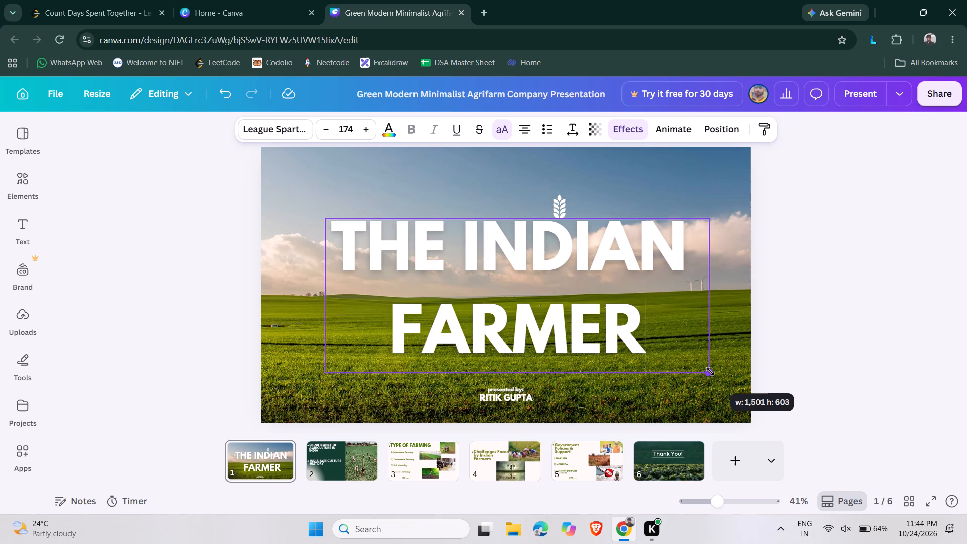
left_click_drag(710, 371, 721, 378)
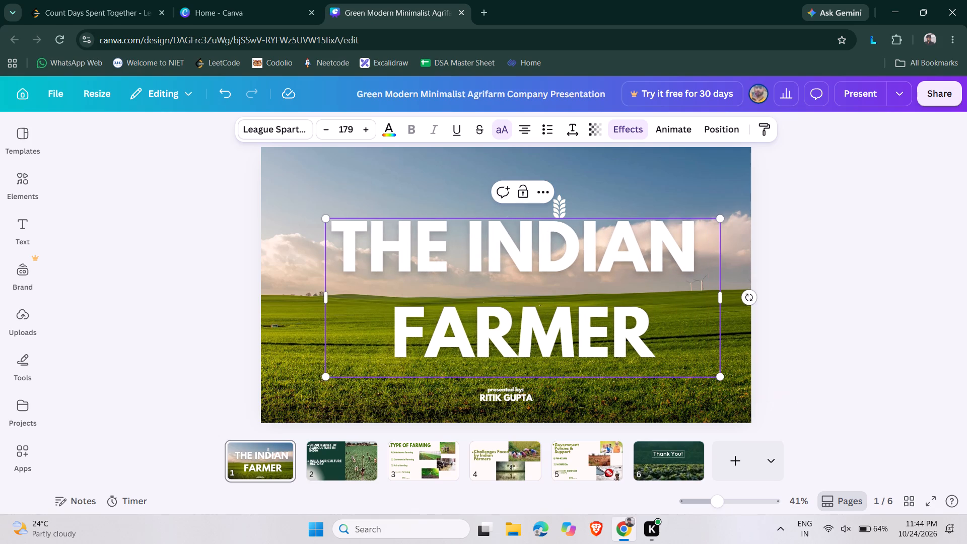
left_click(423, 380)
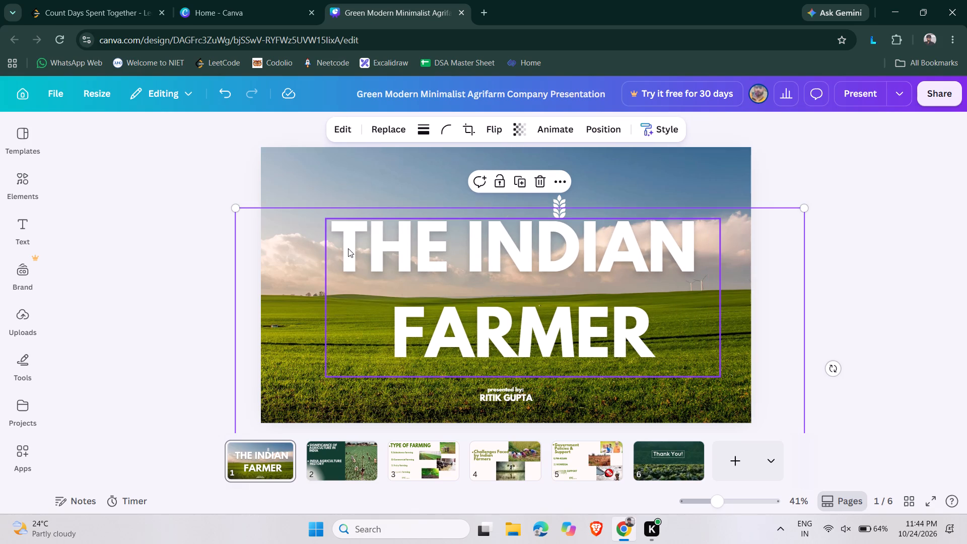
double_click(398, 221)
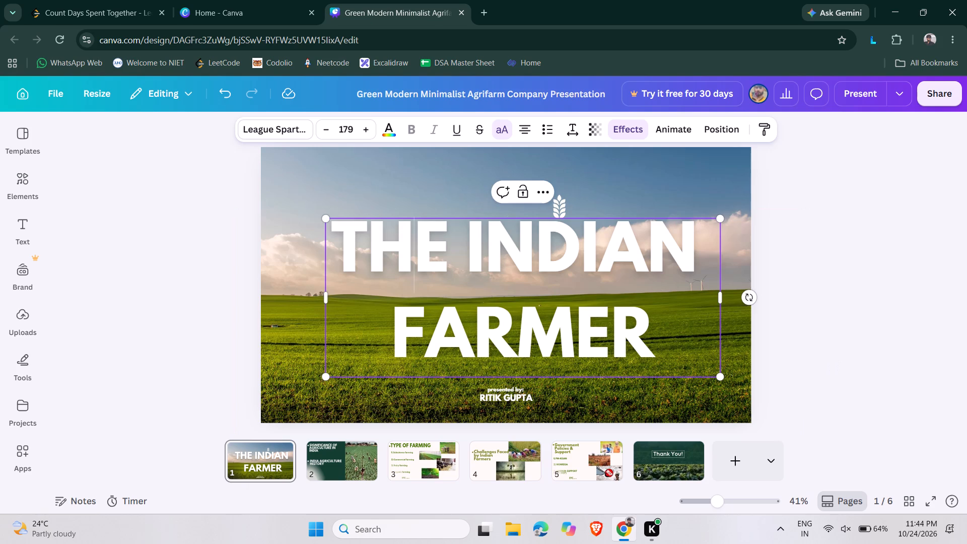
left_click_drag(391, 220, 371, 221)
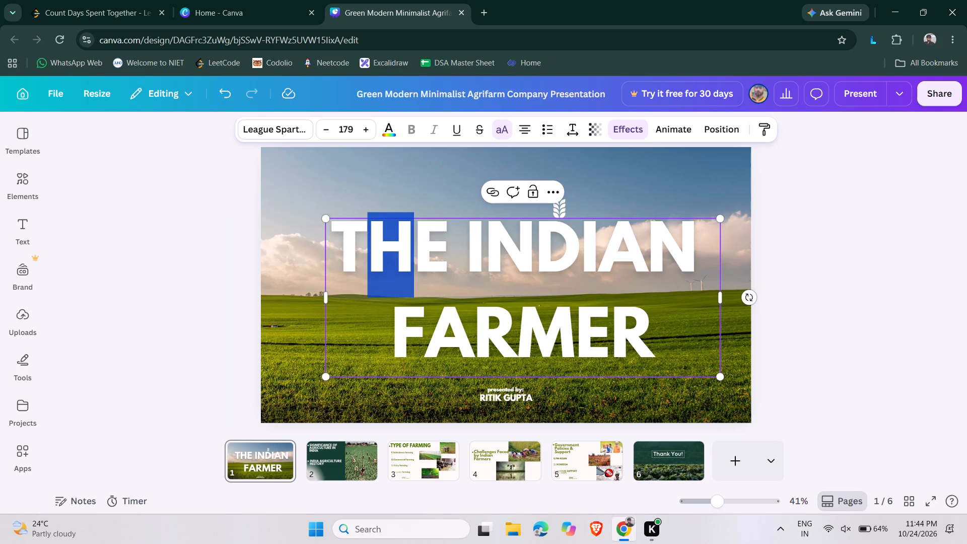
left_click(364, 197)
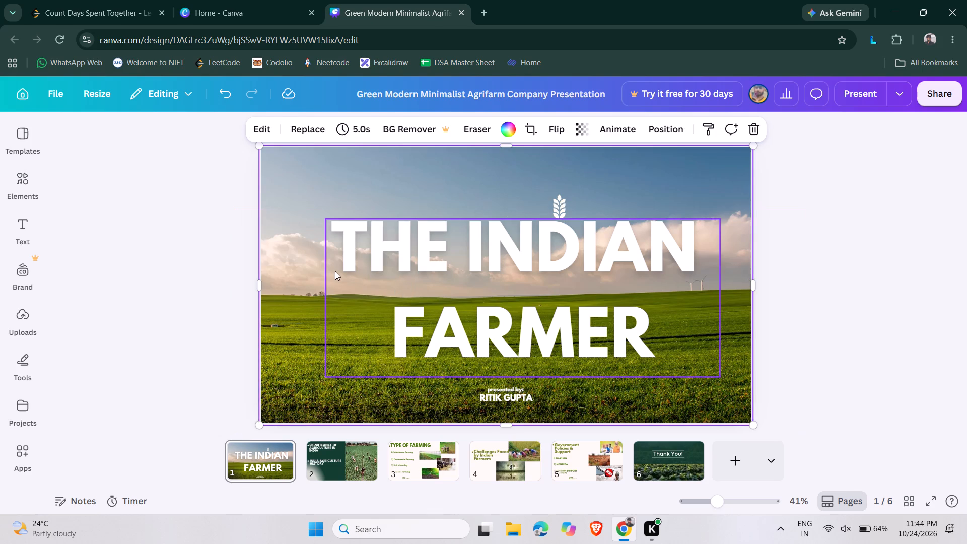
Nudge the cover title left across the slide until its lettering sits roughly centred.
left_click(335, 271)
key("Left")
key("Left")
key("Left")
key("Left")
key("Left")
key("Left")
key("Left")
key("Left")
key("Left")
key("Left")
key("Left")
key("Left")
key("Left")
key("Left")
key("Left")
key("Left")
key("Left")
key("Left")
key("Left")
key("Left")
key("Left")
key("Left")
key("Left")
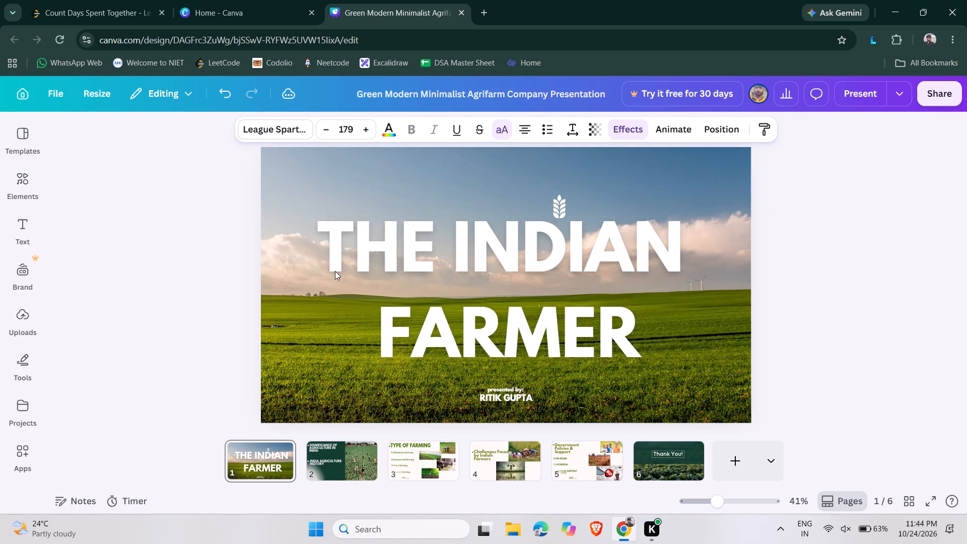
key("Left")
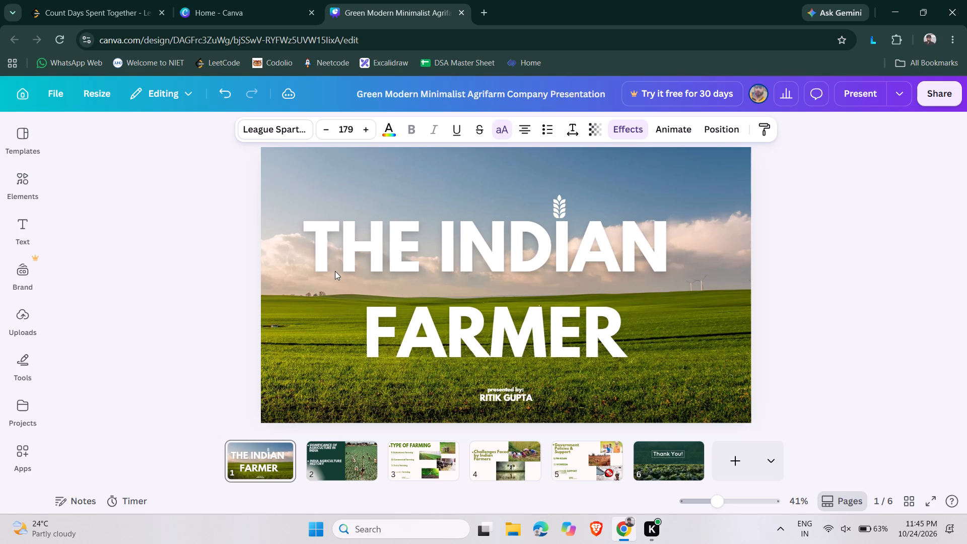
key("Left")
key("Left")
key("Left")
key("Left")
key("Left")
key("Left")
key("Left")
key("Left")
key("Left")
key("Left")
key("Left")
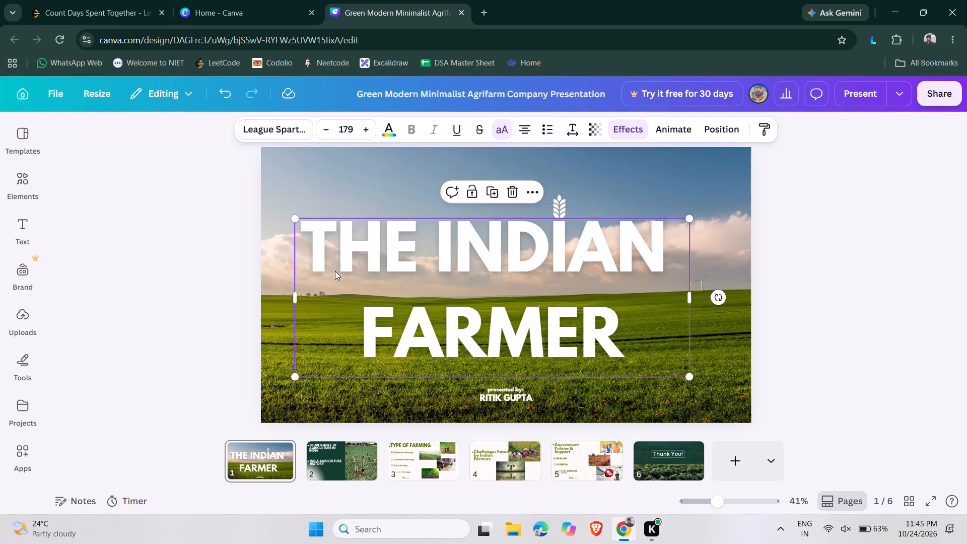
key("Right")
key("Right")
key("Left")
Nudge the cover title very slightly upward.
key("Up")
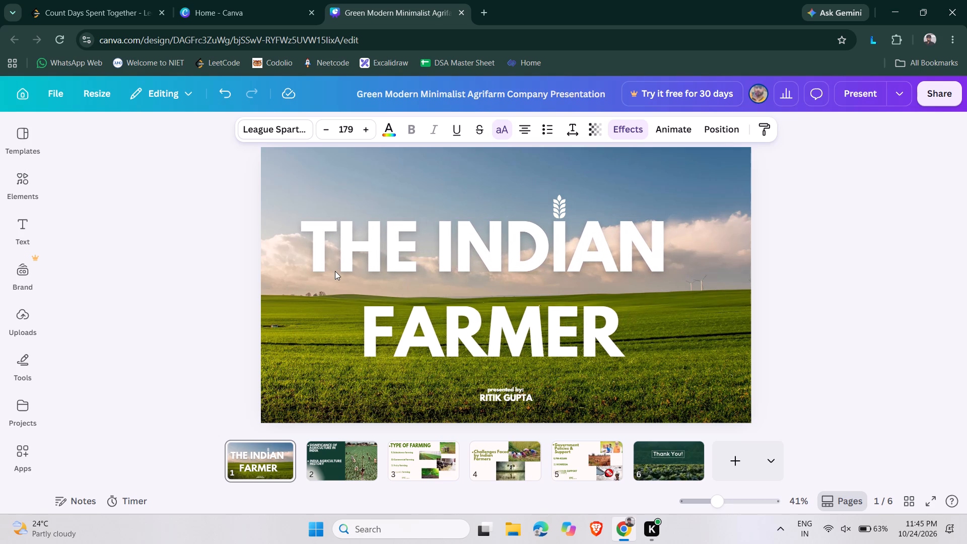
key("Up")
key("Up")
key("Up")
key("Down")
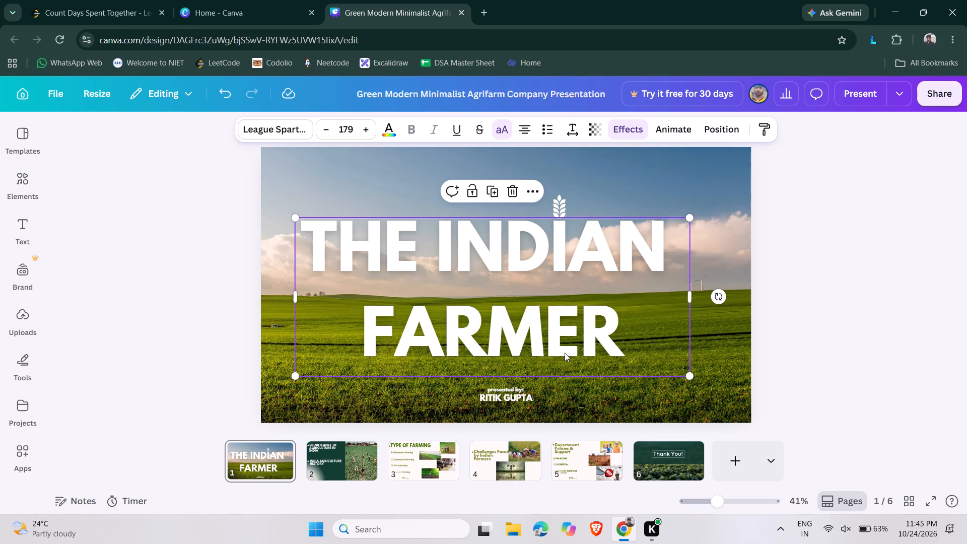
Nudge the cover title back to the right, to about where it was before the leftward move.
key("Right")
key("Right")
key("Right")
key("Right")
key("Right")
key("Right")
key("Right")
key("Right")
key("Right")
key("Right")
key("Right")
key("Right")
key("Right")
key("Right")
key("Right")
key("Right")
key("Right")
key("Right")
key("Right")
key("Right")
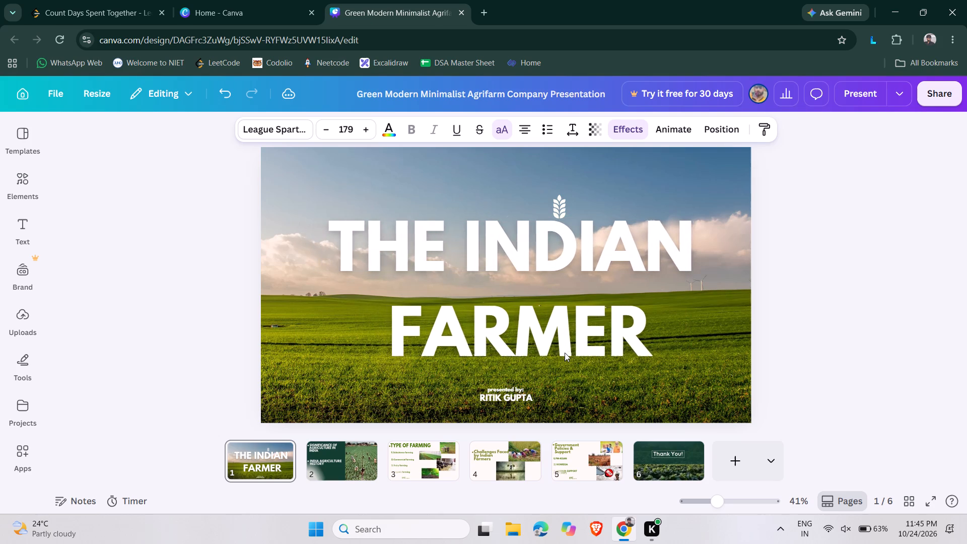
Move the wheat icon right so it sits directly above the first I after the D in INDIAN.
left_click(560, 210)
key("Right")
key("Right")
key("Right")
key("Right")
key("Right")
key("Right")
key("Right")
key("Right")
key("Right")
key("Right")
key("Right")
key("Right")
key("Right")
key("Right")
key("Right")
key("Right")
key("Right")
key("Right")
key("Right")
key("Right")
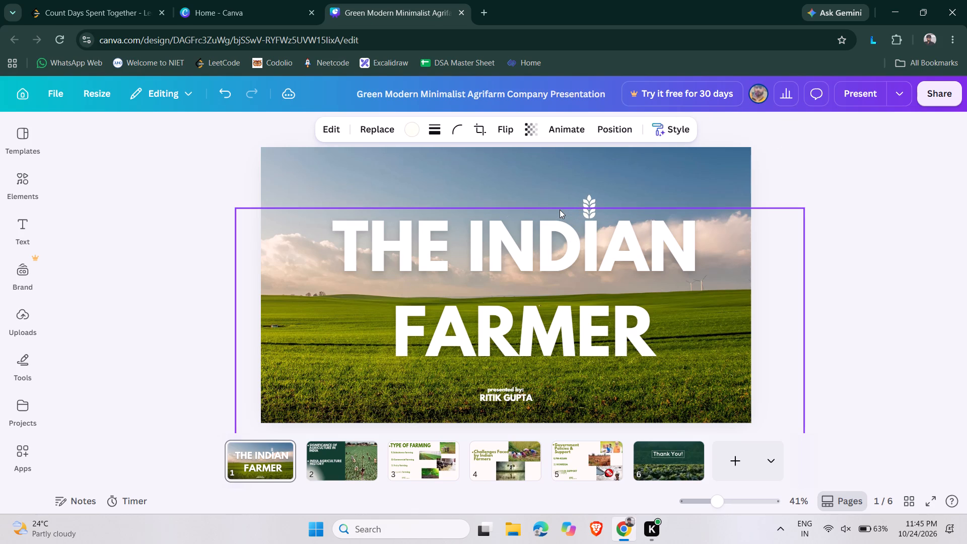
key("Right")
key("Right")
key("Right")
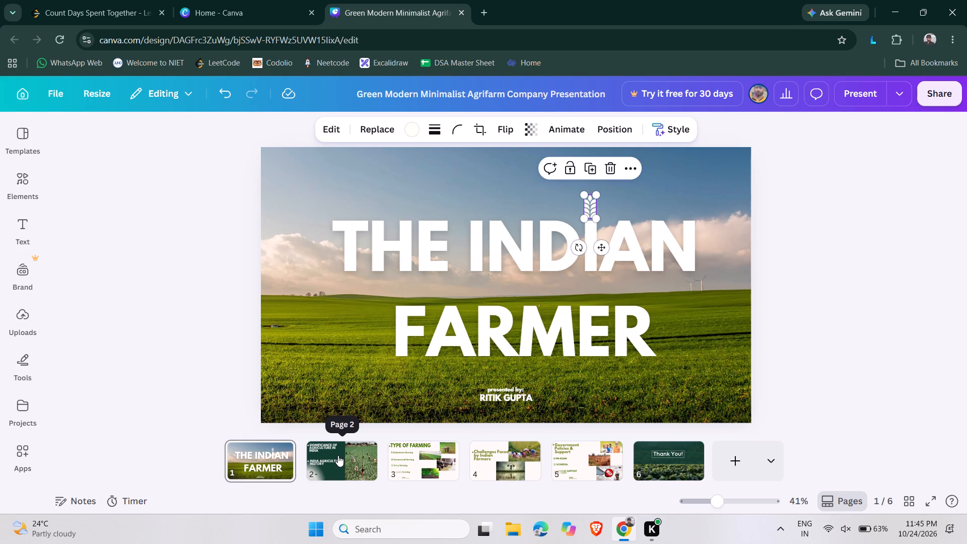
Enlarge the presenter name on the cover to a font size of about 67.3 and centre it along the slide's bottom edge.
left_click(514, 396)
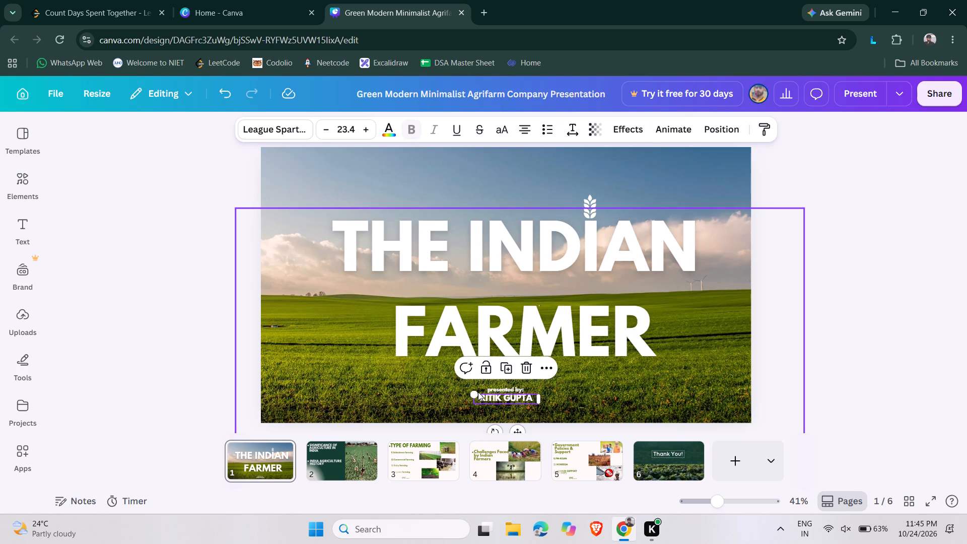
left_click_drag(473, 393, 396, 401)
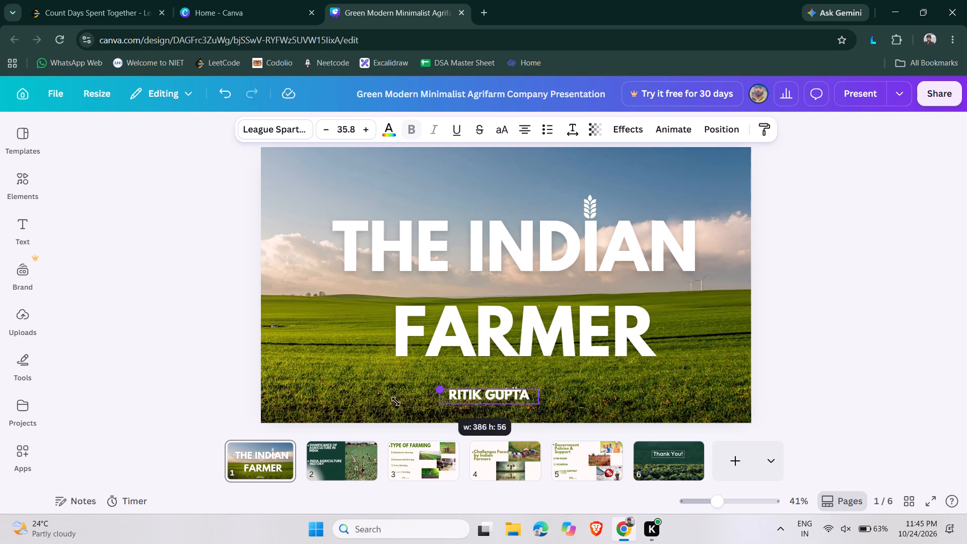
left_click_drag(396, 401, 348, 411)
left_click_drag(464, 396, 520, 411)
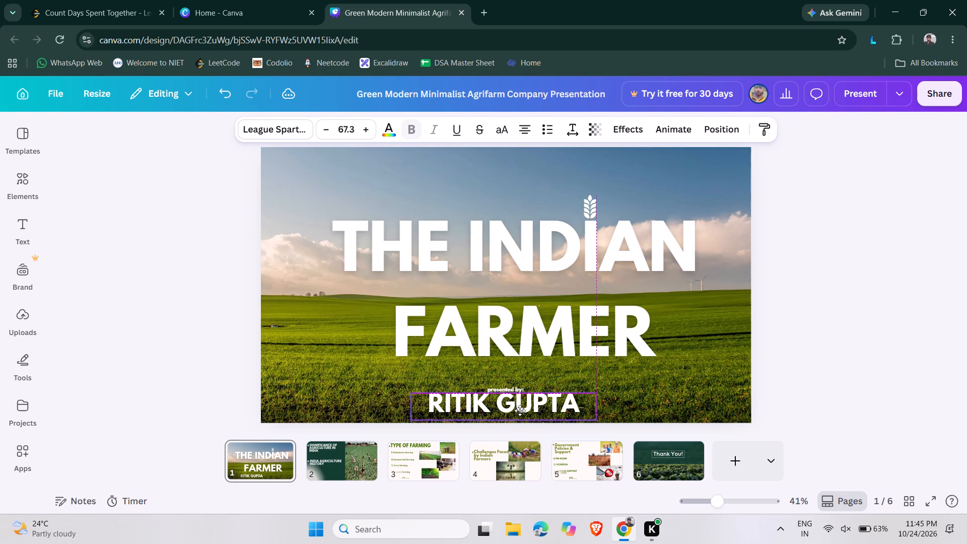
left_click_drag(520, 411, 522, 413)
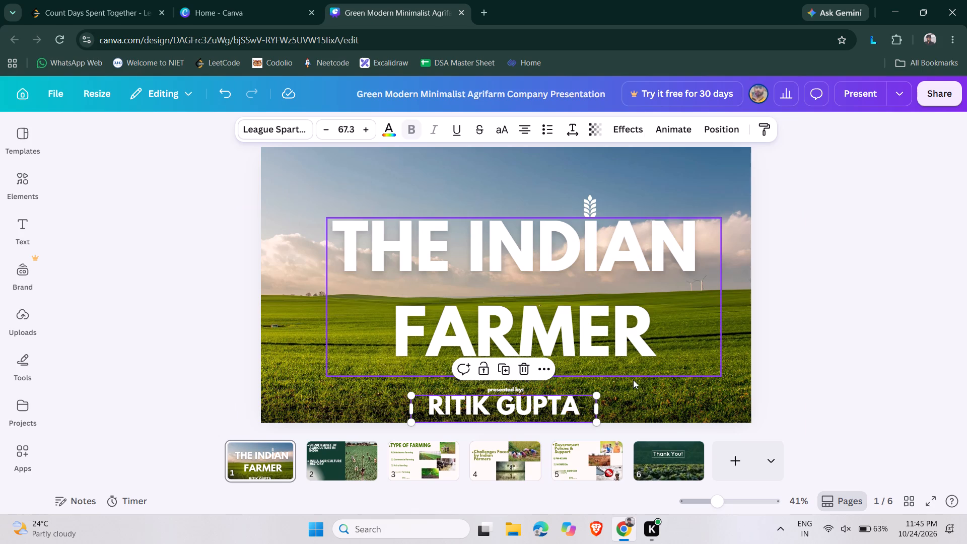
Enlarge the "presented by:" label to a font size of about 27.1 and position it just above the presenter name.
left_click(637, 388)
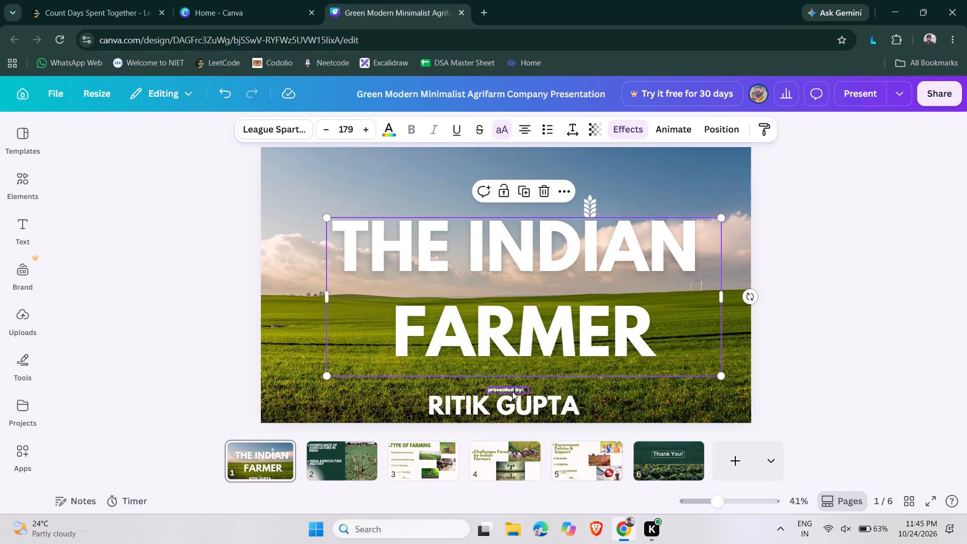
left_click(512, 391)
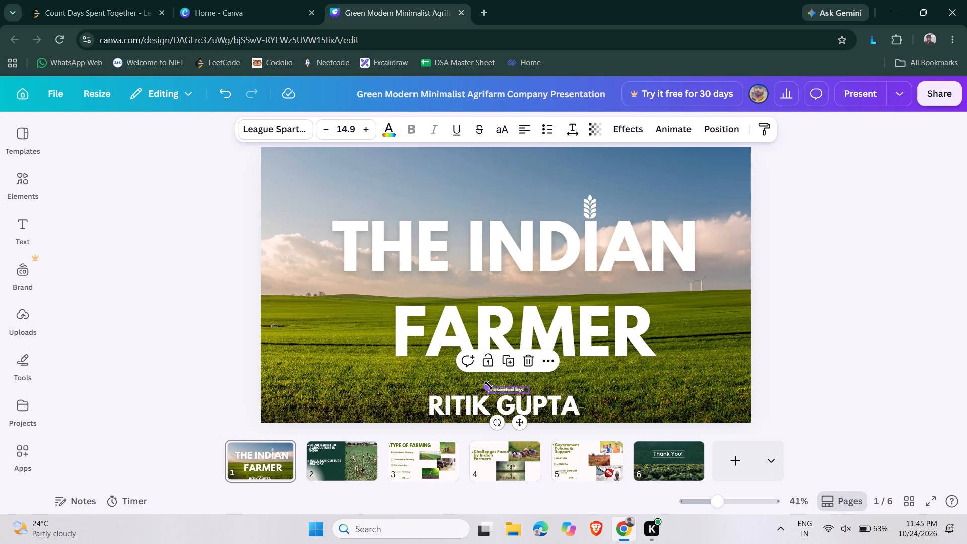
left_click_drag(489, 385, 453, 391)
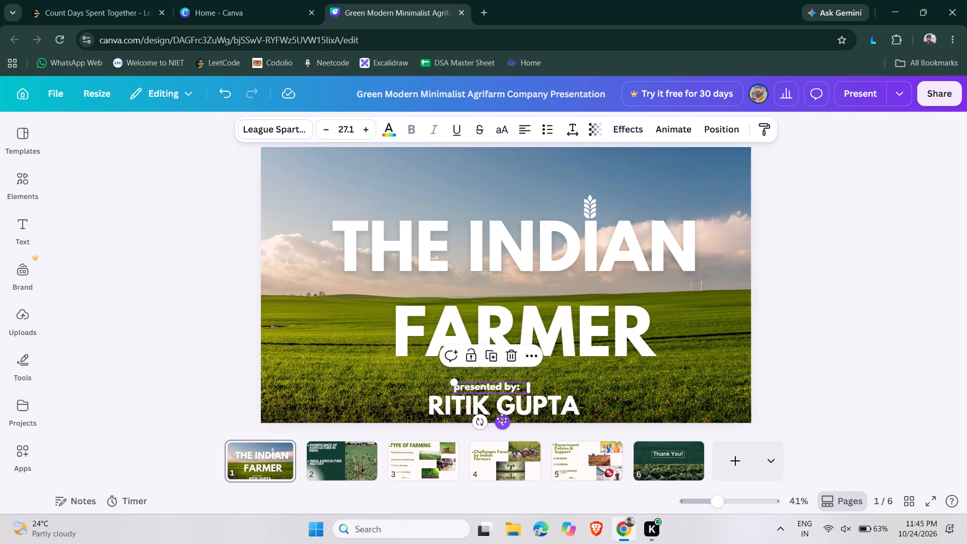
left_click_drag(502, 419, 507, 418)
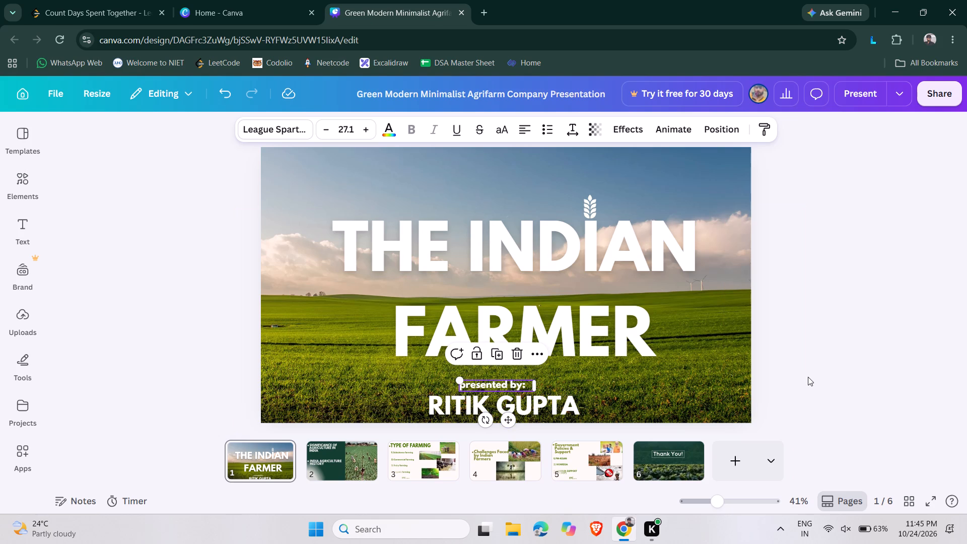
left_click(808, 377)
On slide 2, shrink the Significance of Agriculture in India heading to about 45.8 and widen its box to fit two lines.
left_click(337, 458)
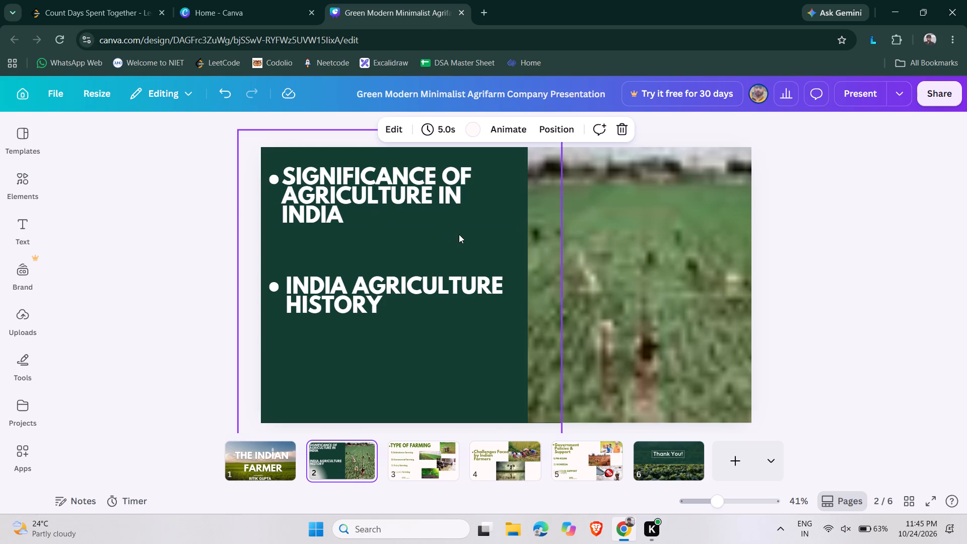
left_click(400, 213)
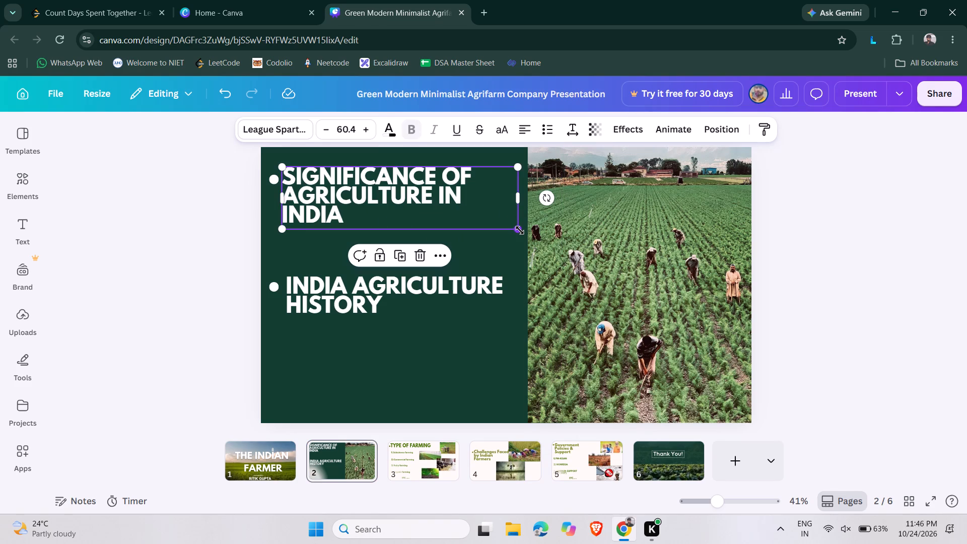
left_click_drag(520, 230, 460, 224)
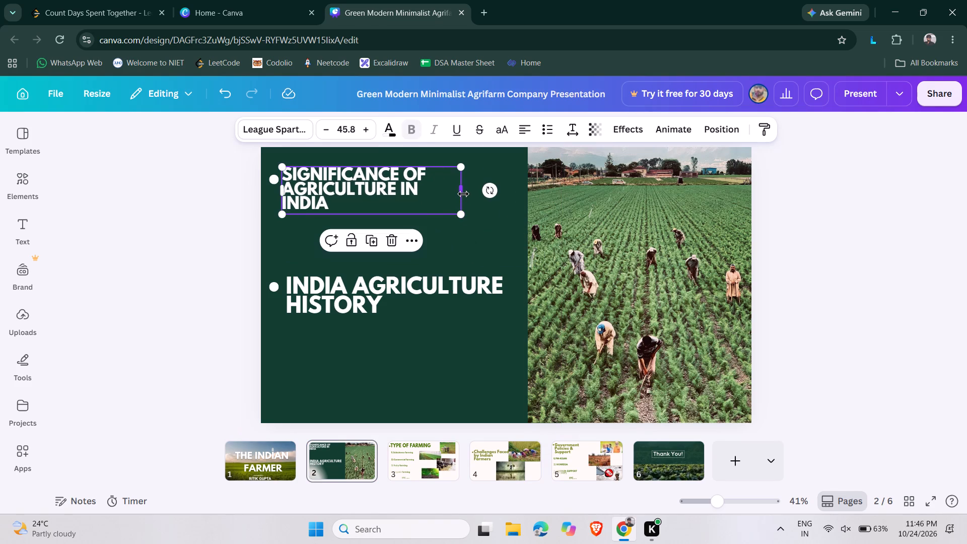
left_click_drag(463, 194, 511, 192)
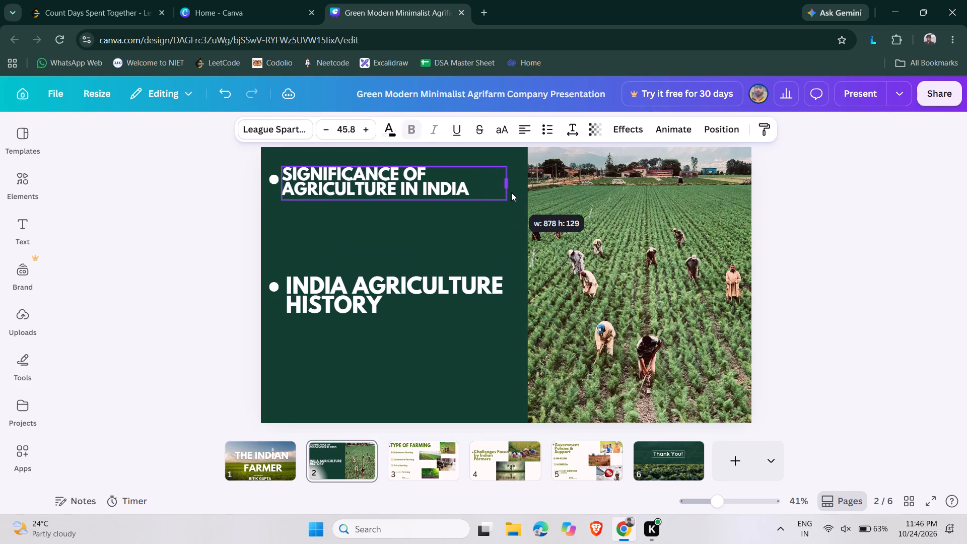
left_click_drag(511, 192, 486, 198)
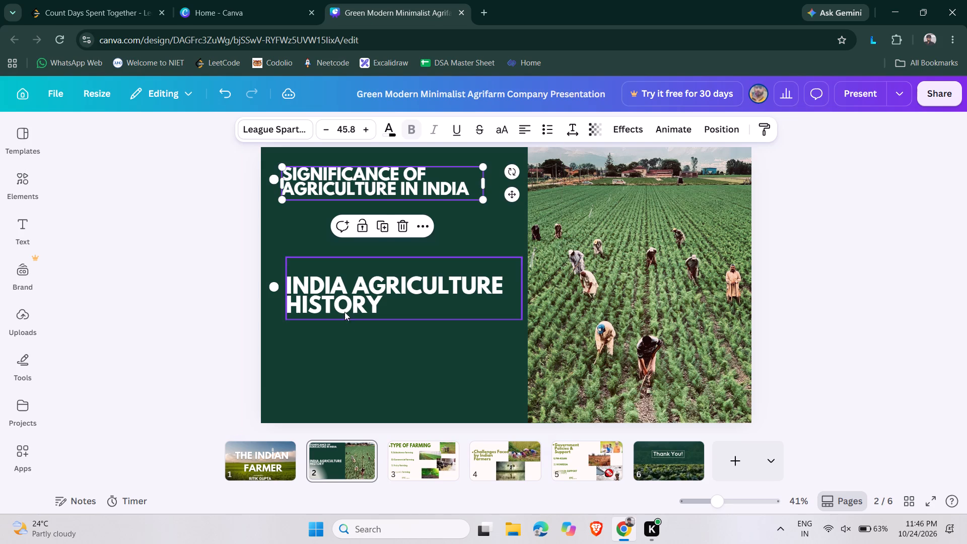
Move the India Agriculture History heading up beneath the first heading, aligned with its left edge.
left_click(346, 306)
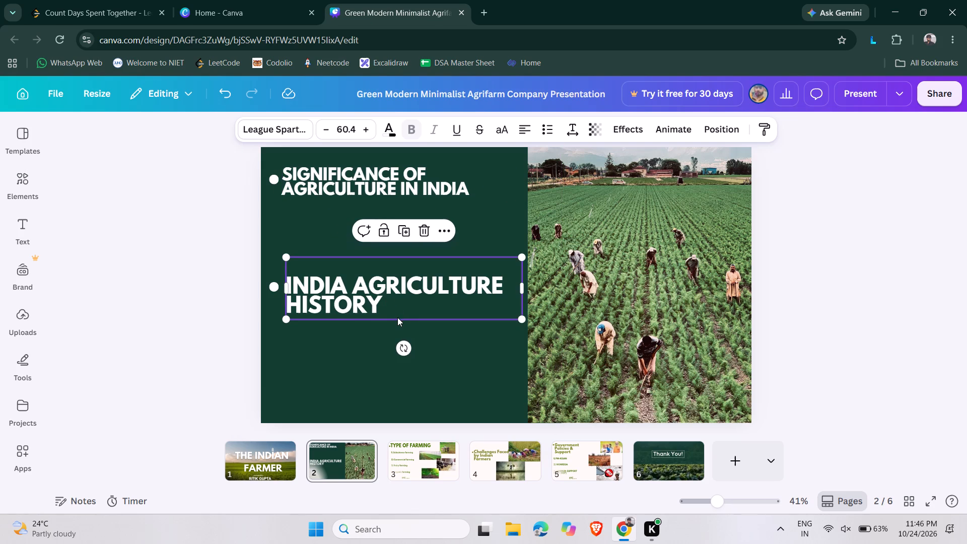
left_click_drag(402, 298, 402, 274)
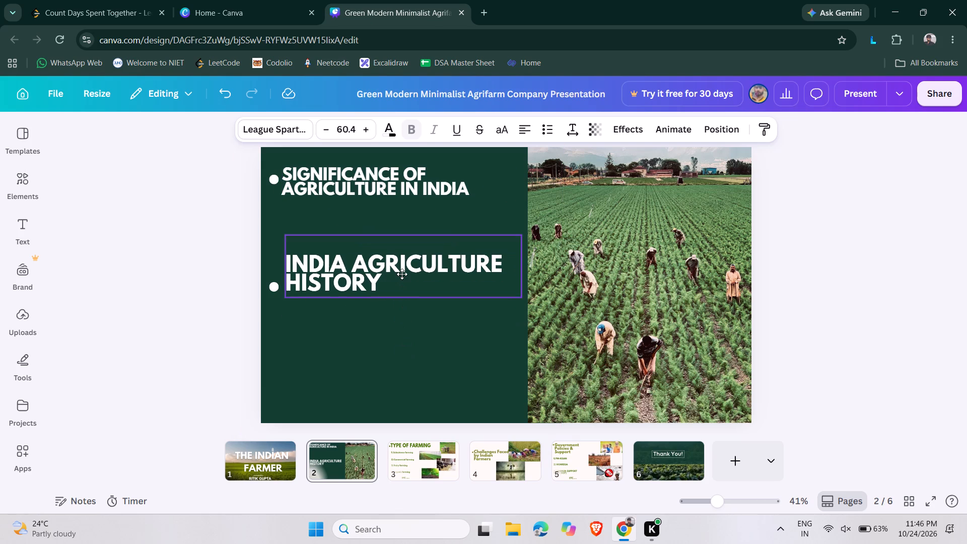
left_click_drag(402, 274, 401, 241)
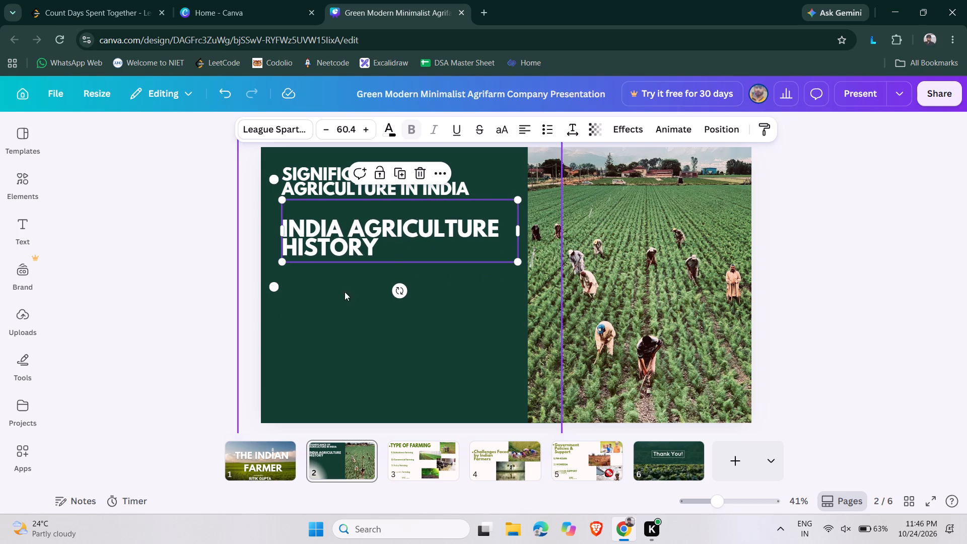
Enlarge the lower white bullet slightly and move it up beside the India Agriculture History heading, lined up under the first bullet.
left_click(275, 288)
left_click_drag(275, 288, 277, 280)
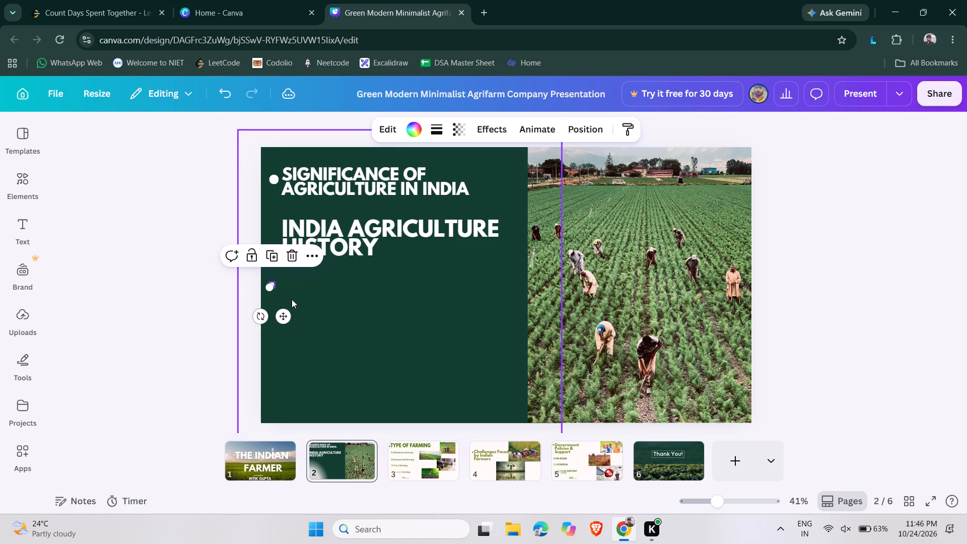
left_click(292, 298)
left_click(271, 284)
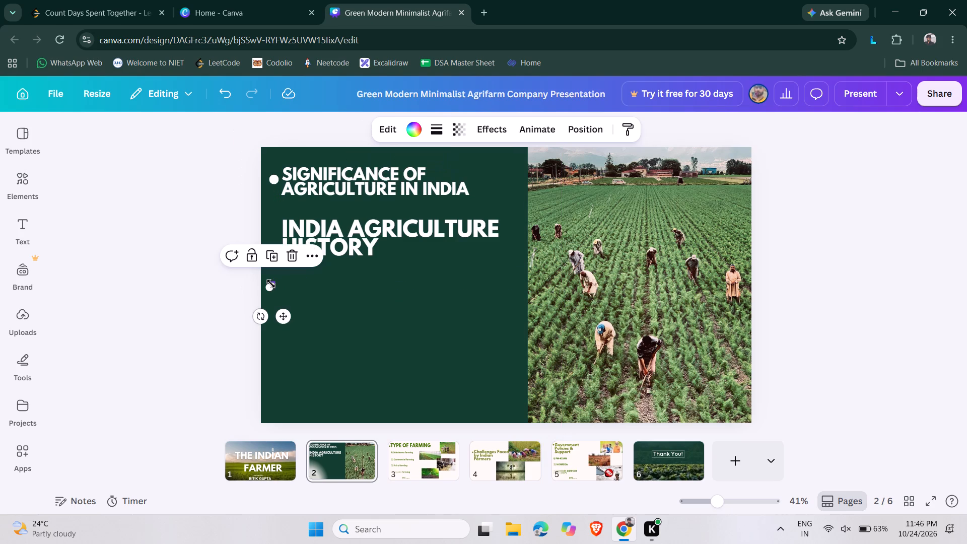
left_click_drag(272, 290, 280, 295)
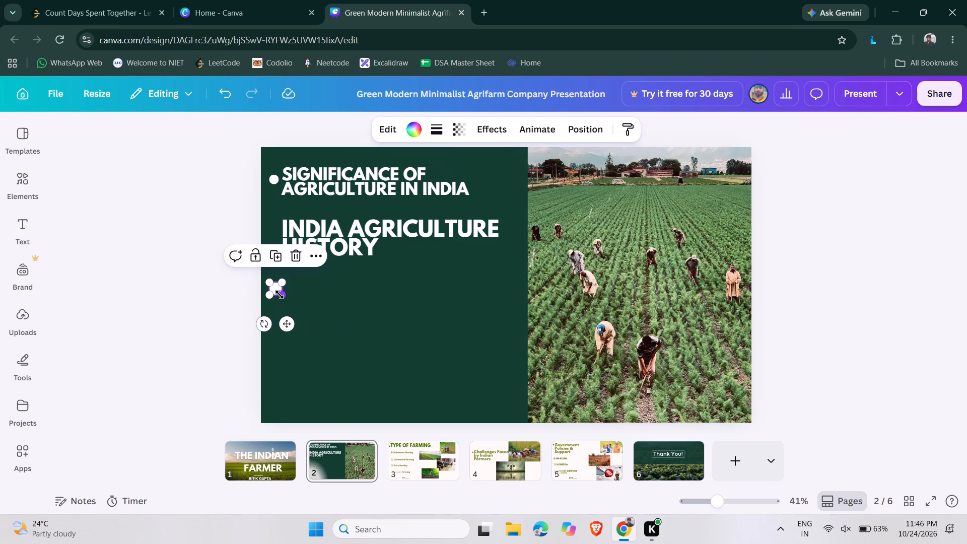
left_click_drag(284, 325, 285, 275)
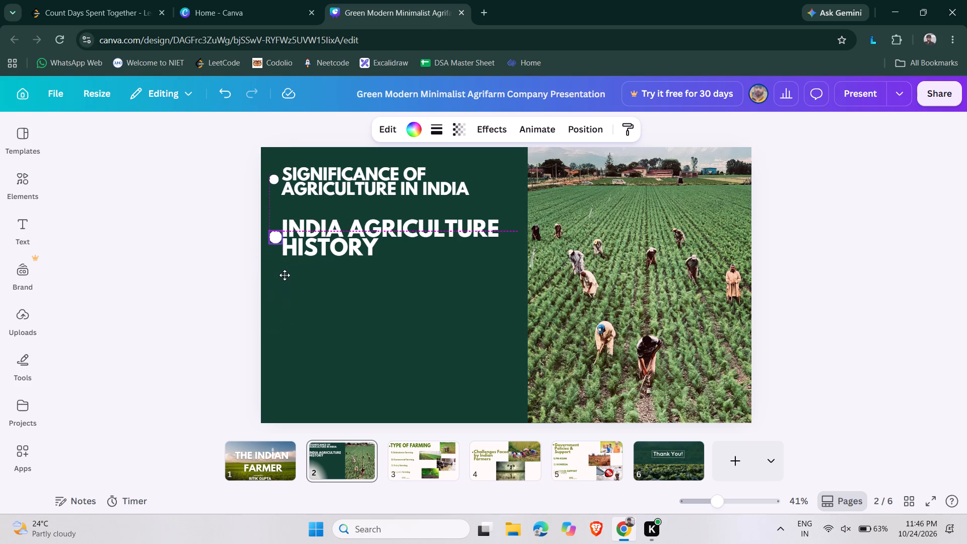
left_click_drag(285, 275, 283, 266)
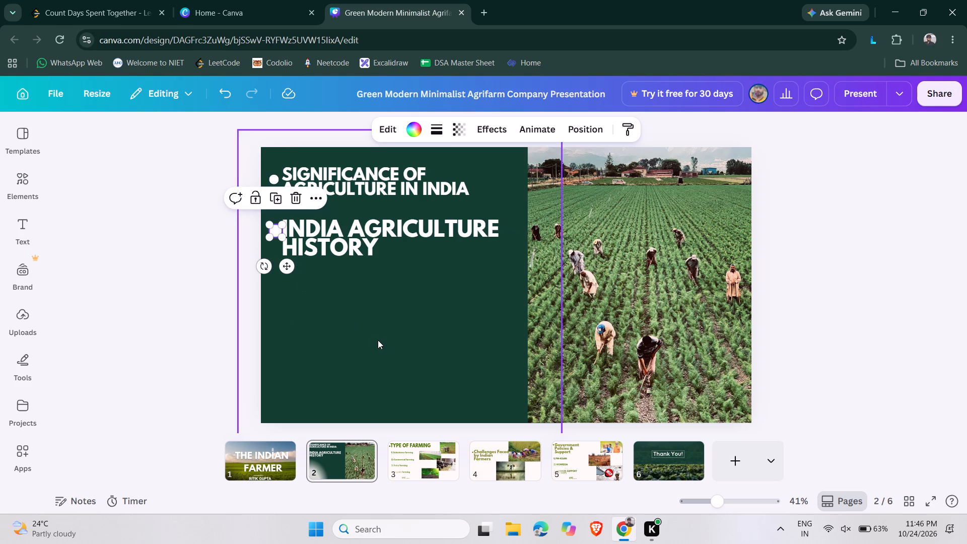
Reposition the green background panel slightly further left behind both headings on slide 2.
left_click(378, 340)
left_click(378, 340)
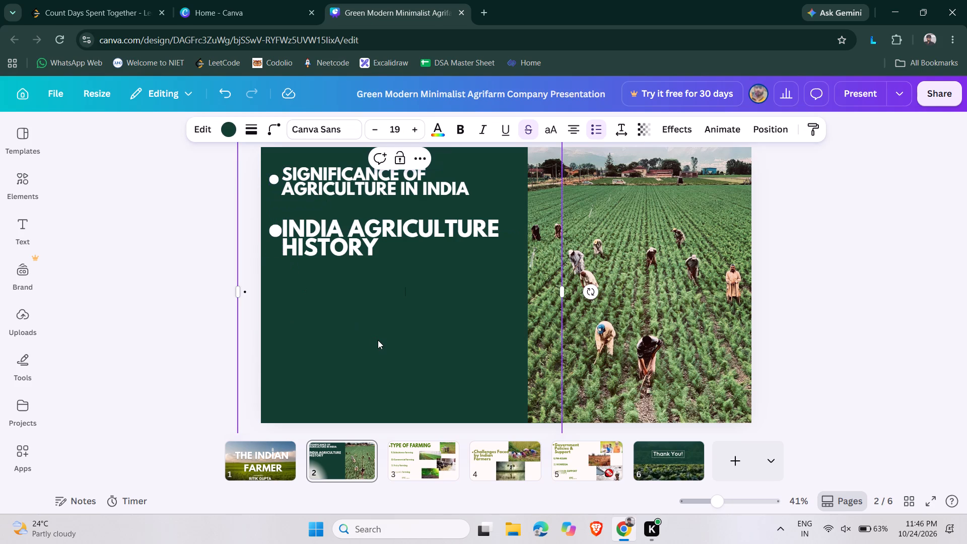
left_click(399, 282)
left_click_drag(399, 282, 302, 211)
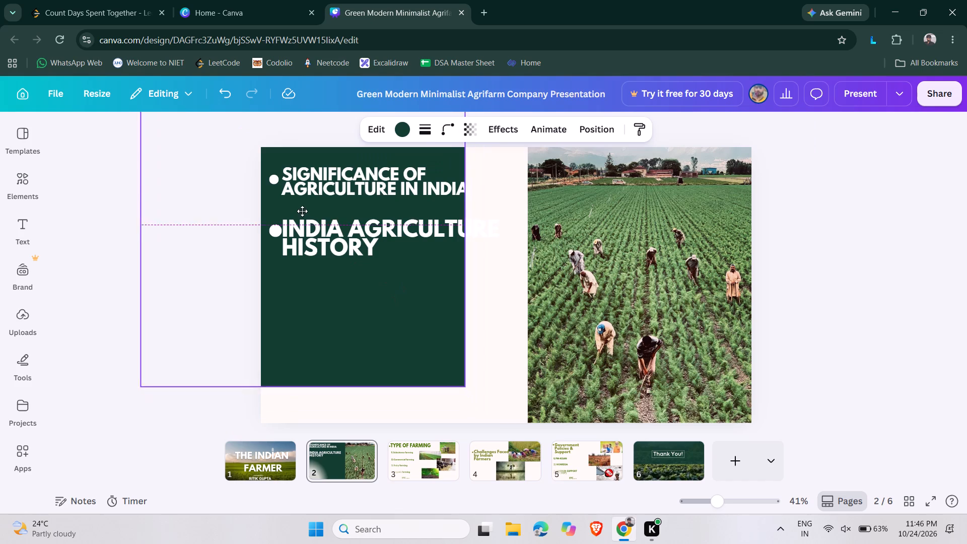
left_click_drag(302, 211, 382, 295)
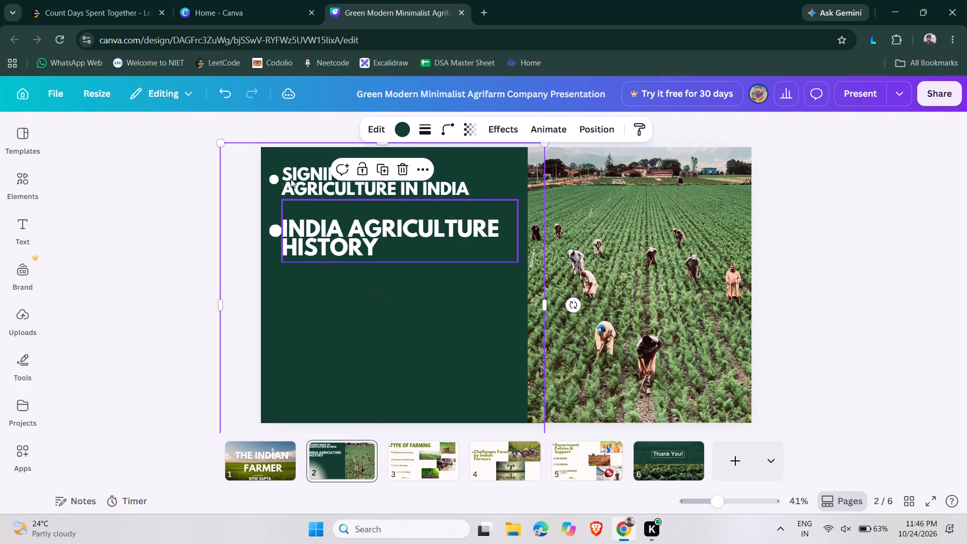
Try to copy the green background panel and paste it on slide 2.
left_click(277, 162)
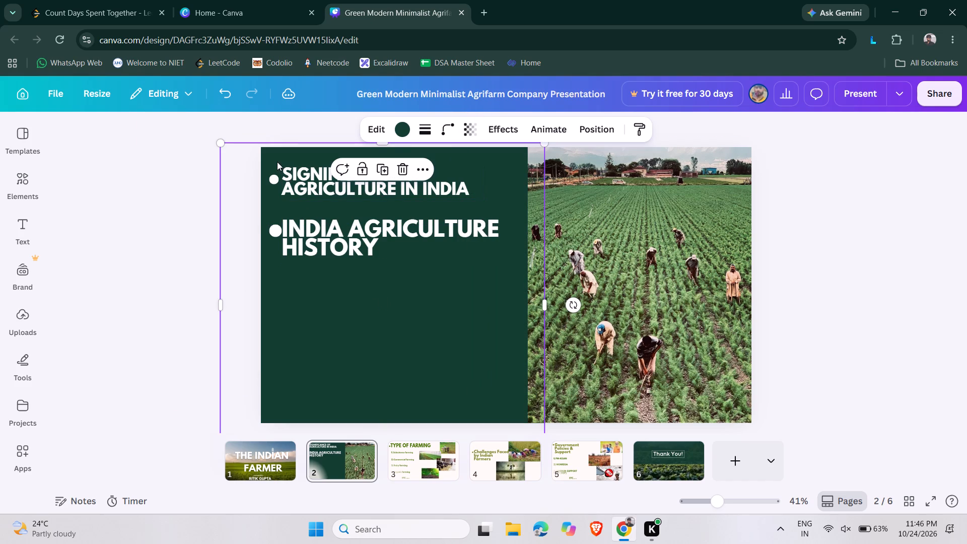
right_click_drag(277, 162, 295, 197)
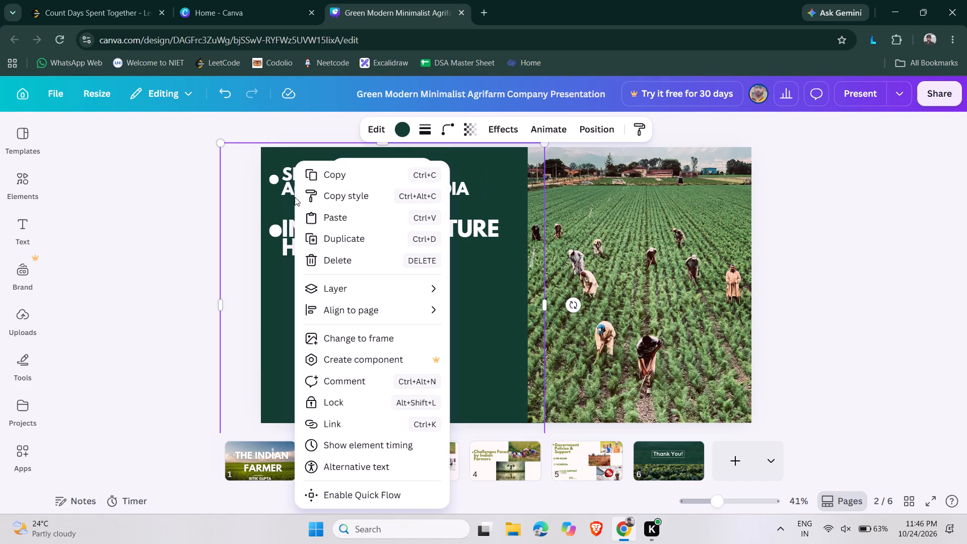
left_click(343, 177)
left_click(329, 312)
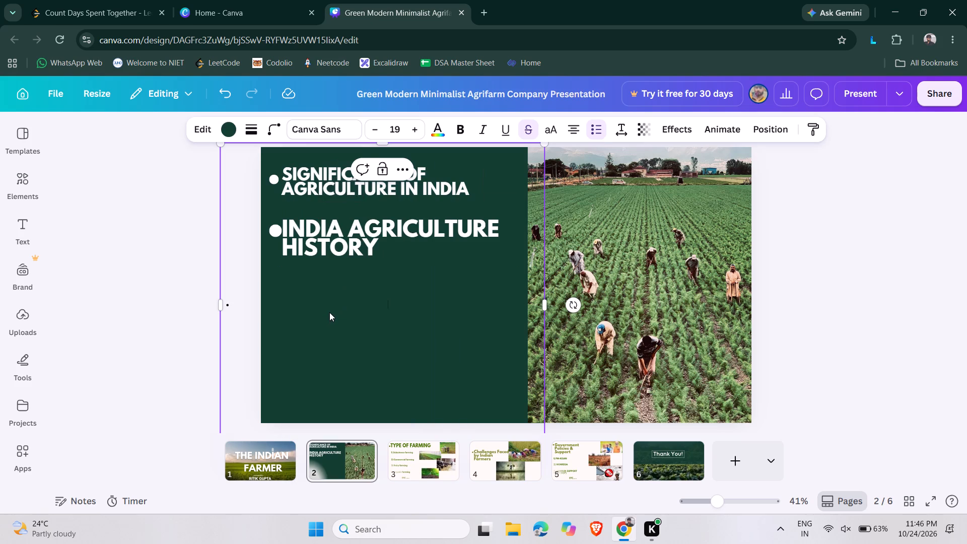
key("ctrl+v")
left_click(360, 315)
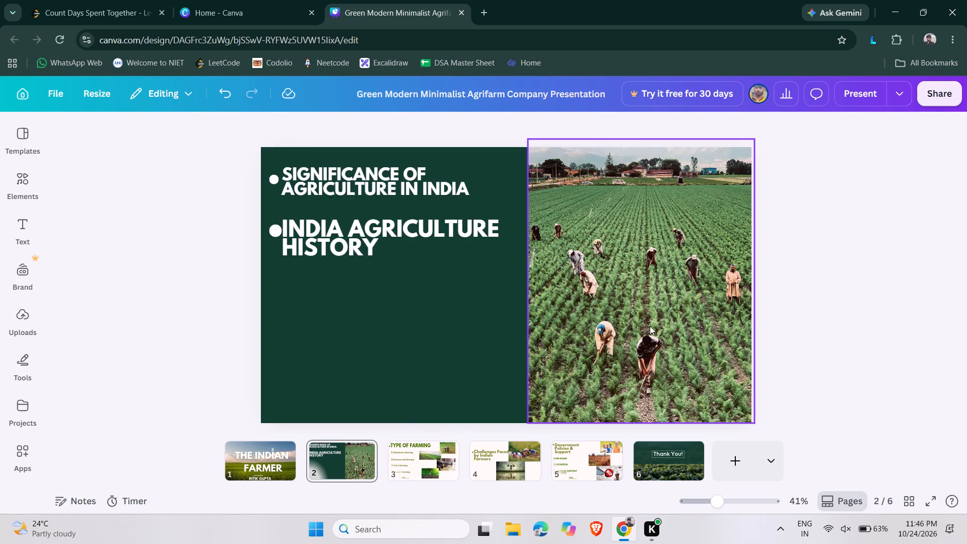
Shift the crop field photo slightly to the right on slide 2.
left_click(650, 326)
left_click(650, 326)
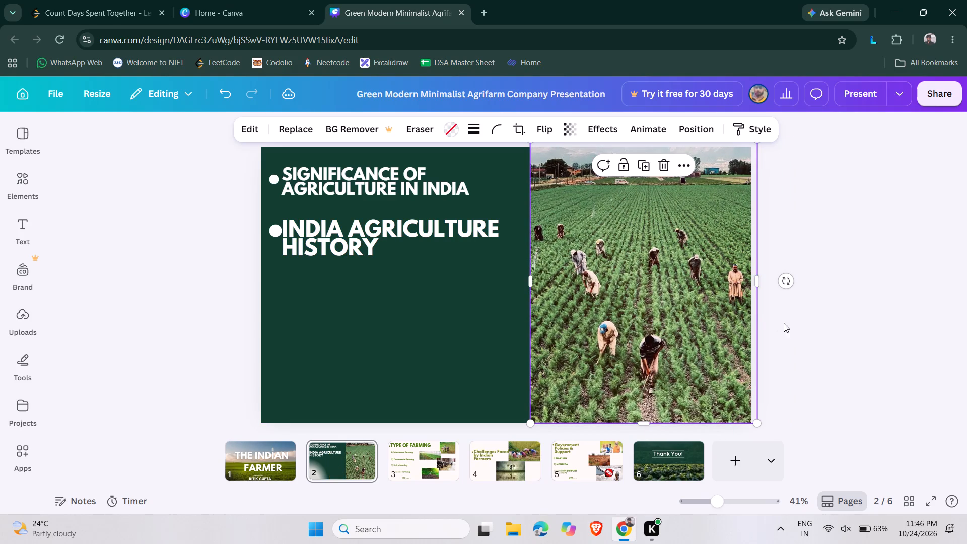
left_click(804, 336)
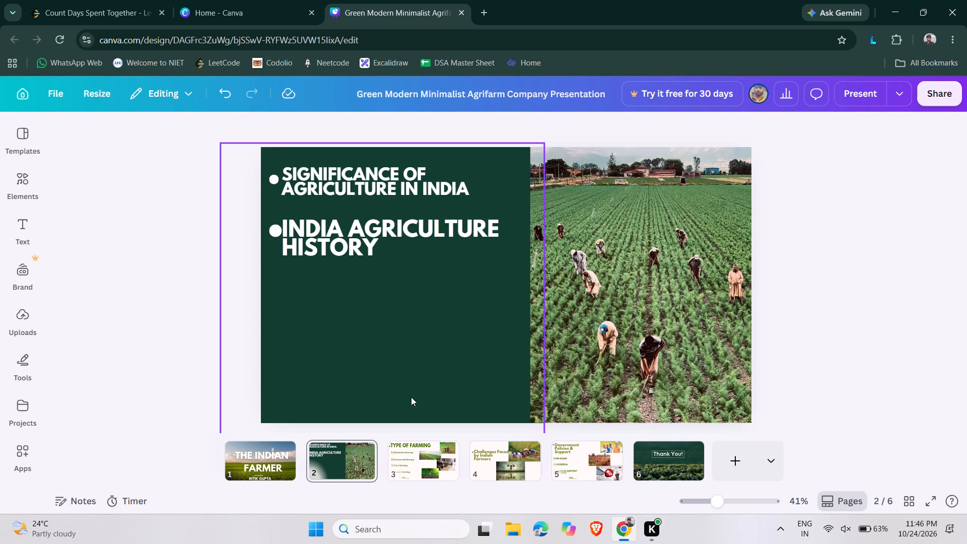
Shrink the India Agriculture History heading to a font size of about 46.1 and widen its box to fit one line.
left_click(364, 238)
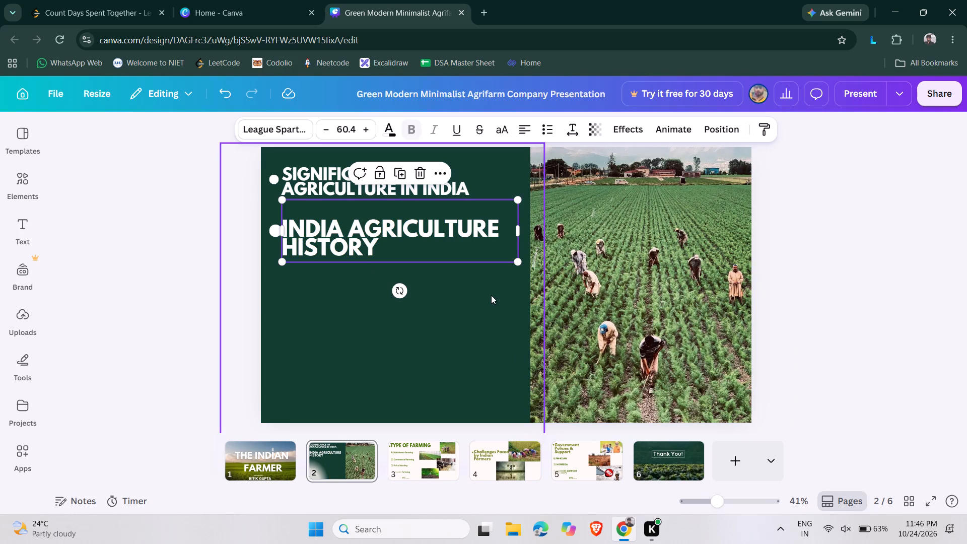
left_click_drag(519, 259, 461, 253)
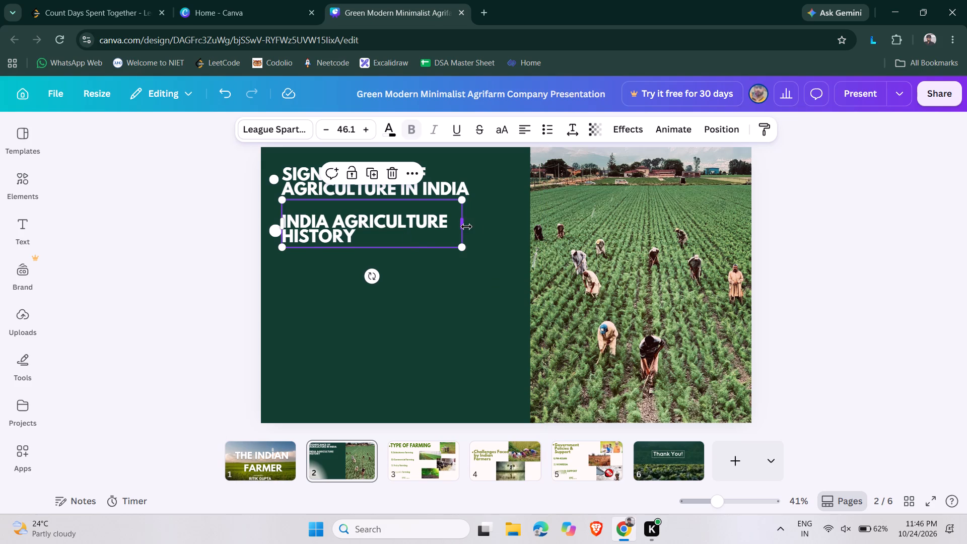
left_click_drag(466, 227, 535, 218)
left_click(430, 306)
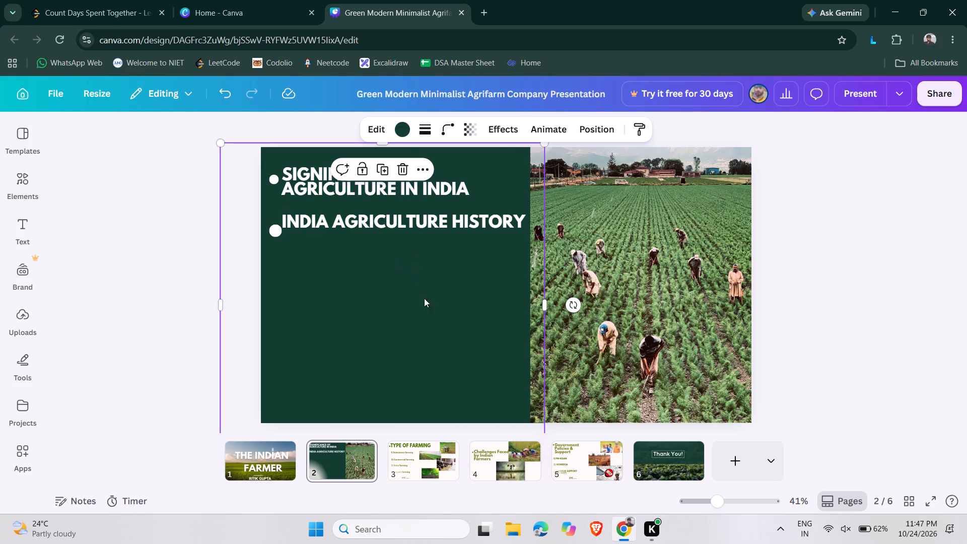
Nudge the India Agriculture History heading down in small increments until it is level with its bullet.
left_click(413, 227)
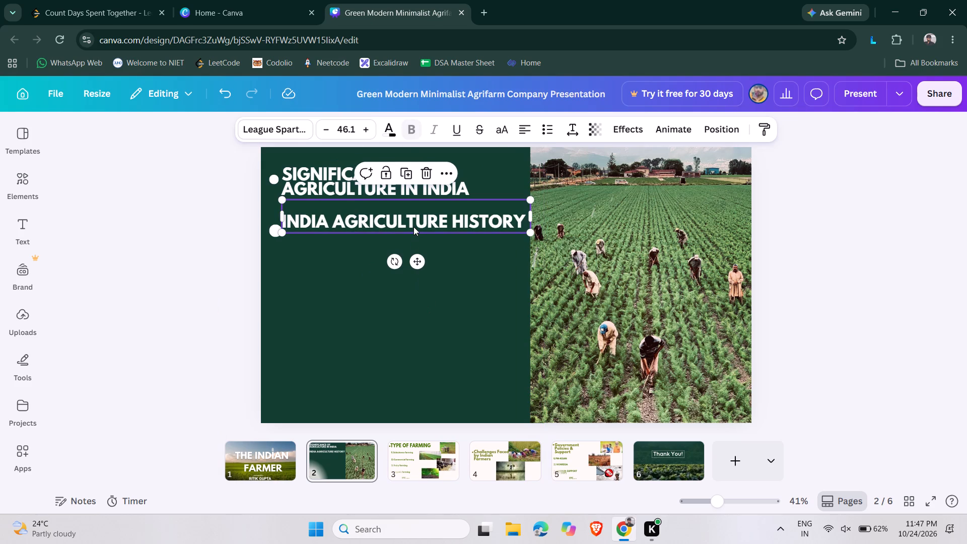
key("Down")
key("Down")
key("Down")
key("Down")
key("Down")
key("Down")
key("Down")
key("Down")
key("Down")
key("Down")
key("Down")
key("Down")
key("Down")
key("Down")
key("Down")
key("Down")
key("Down")
key("Down")
key("Down")
key("Down")
key("Down")
key("Down")
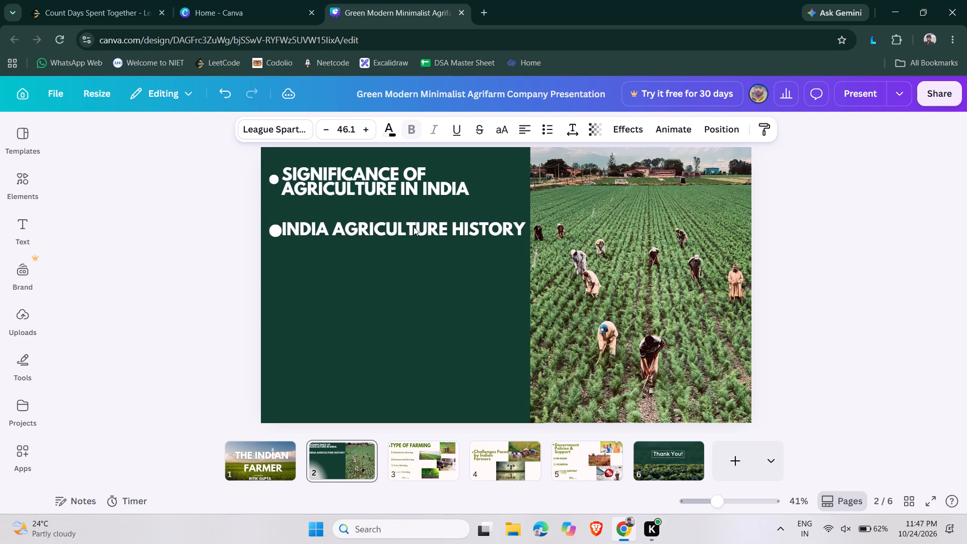
key("Down")
key("Down")
key("Down")
key("Down")
key("Down")
key("Down")
key("Down")
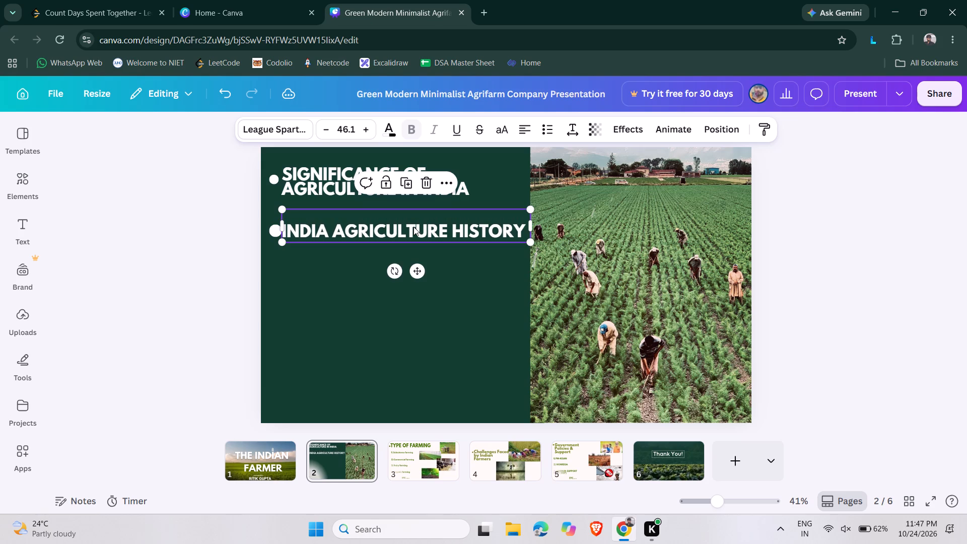
On slide 3, change the TYPE OF FARMING heading's text colour to black (#000000).
left_click(429, 466)
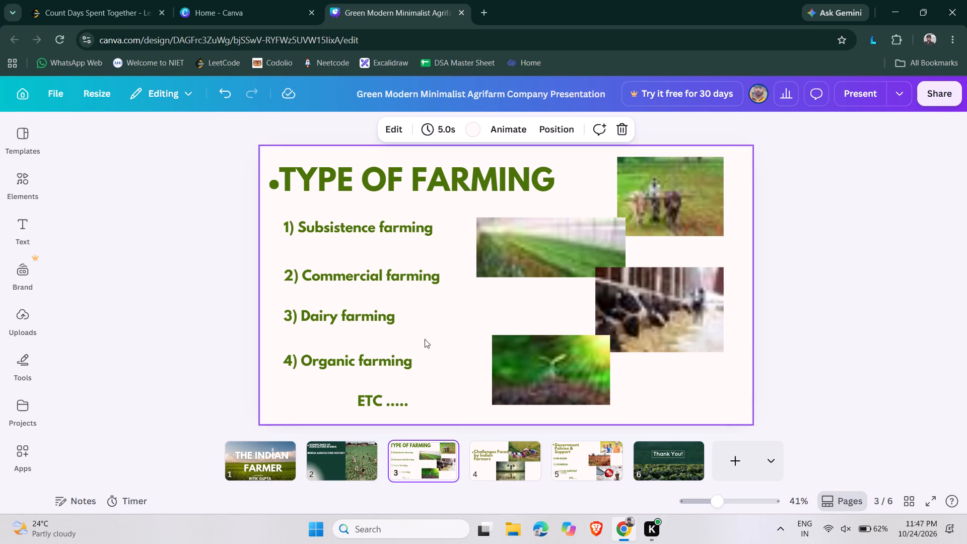
left_click(459, 194)
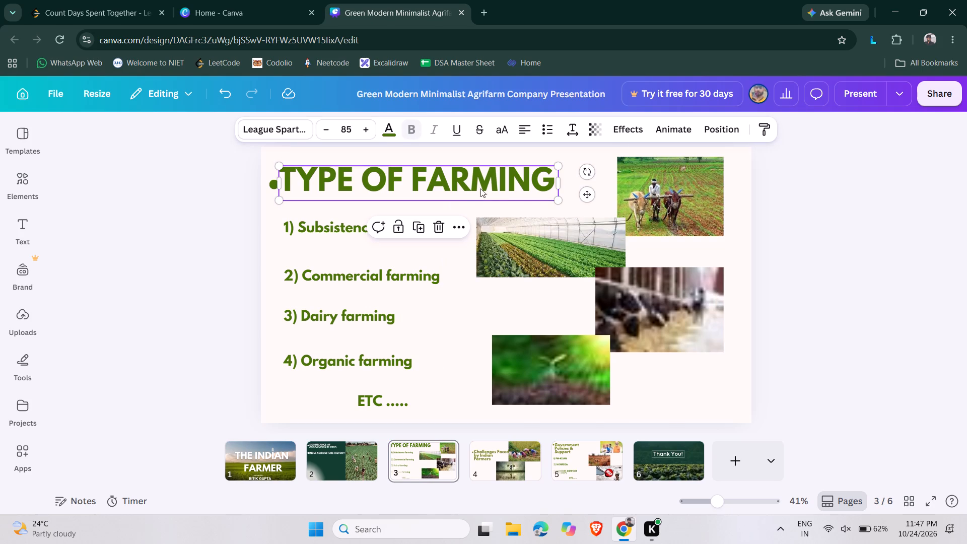
triple_click(435, 185)
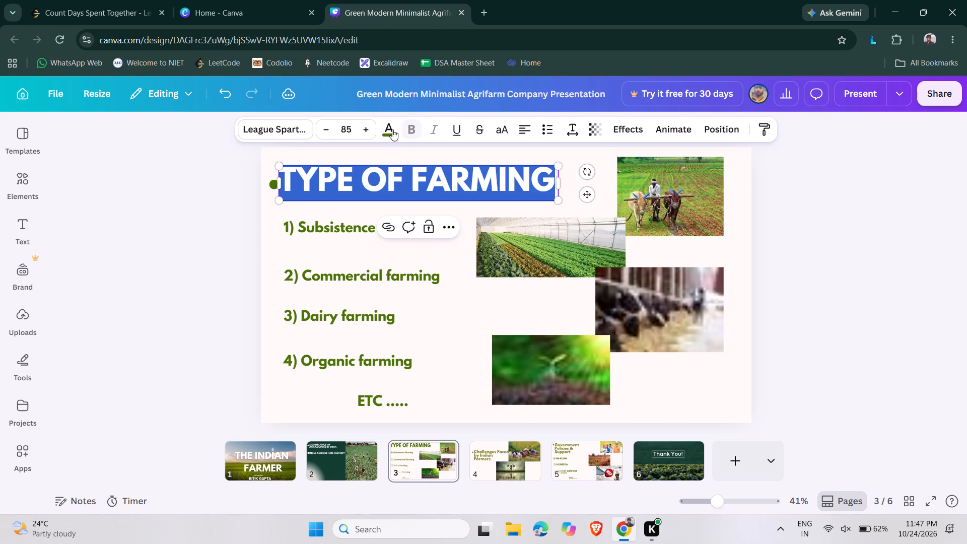
left_click(391, 133)
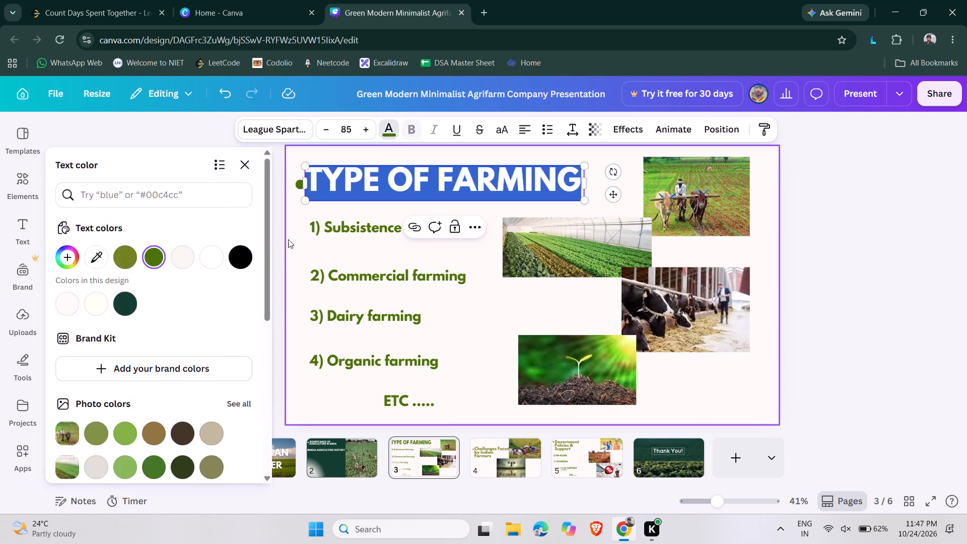
left_click(240, 257)
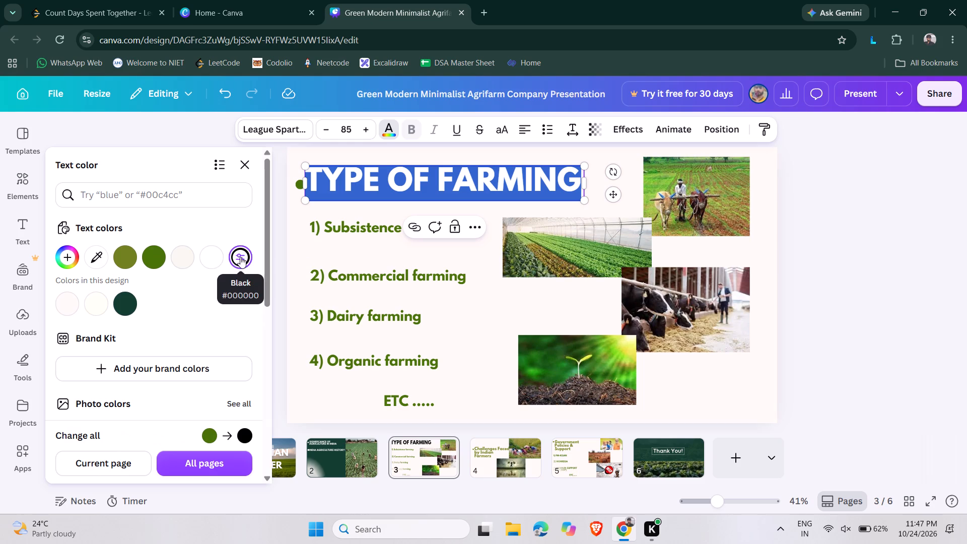
left_click(897, 296)
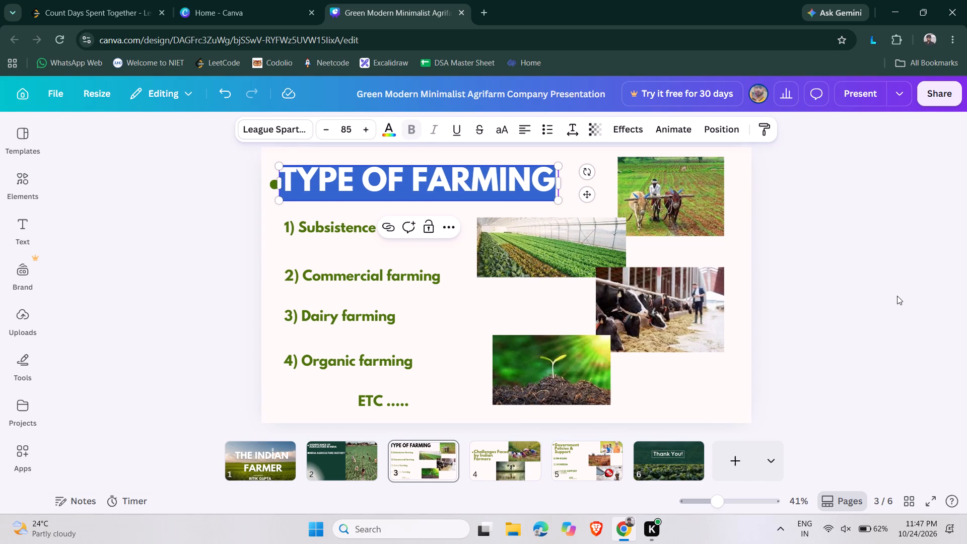
left_click(897, 296)
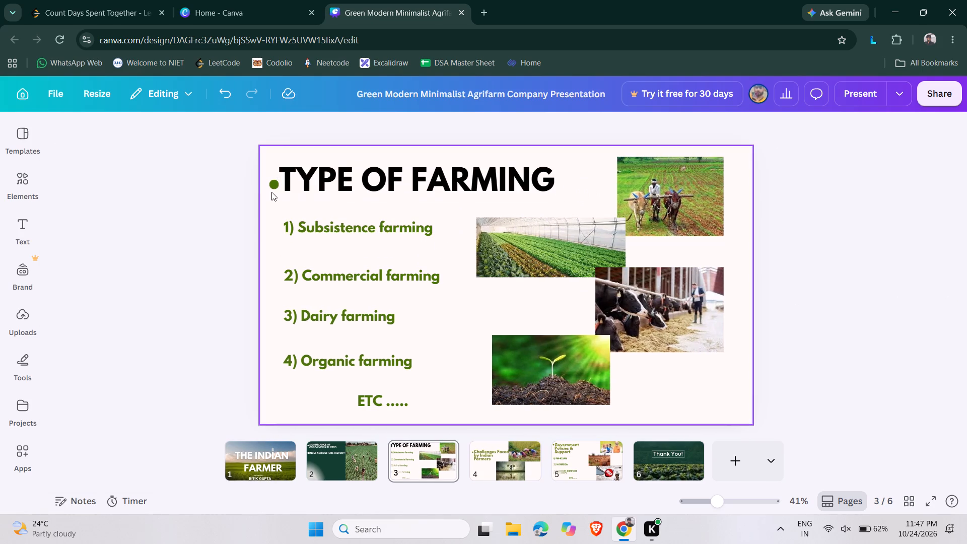
Recolour the round bullet beside the TYPE OF FARMING heading to black.
left_click(274, 187)
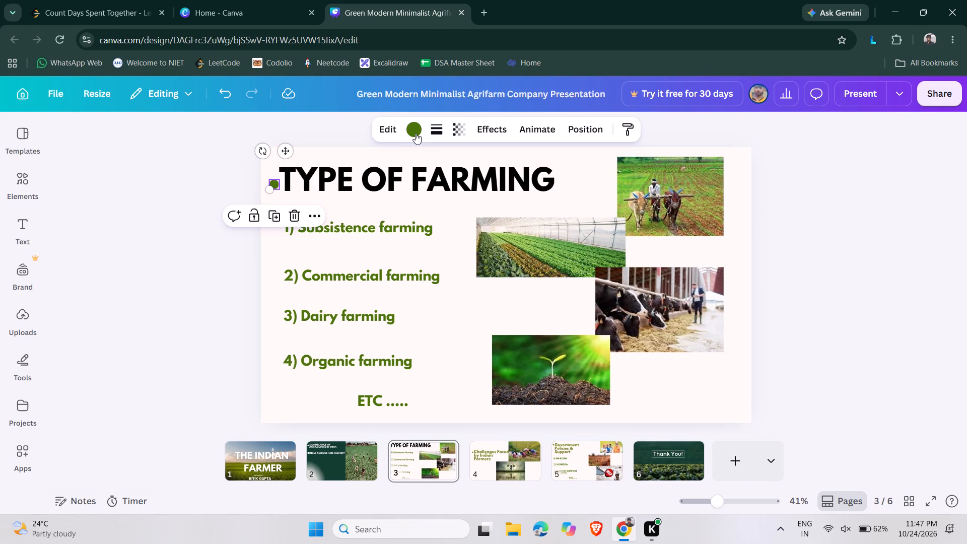
left_click(416, 133)
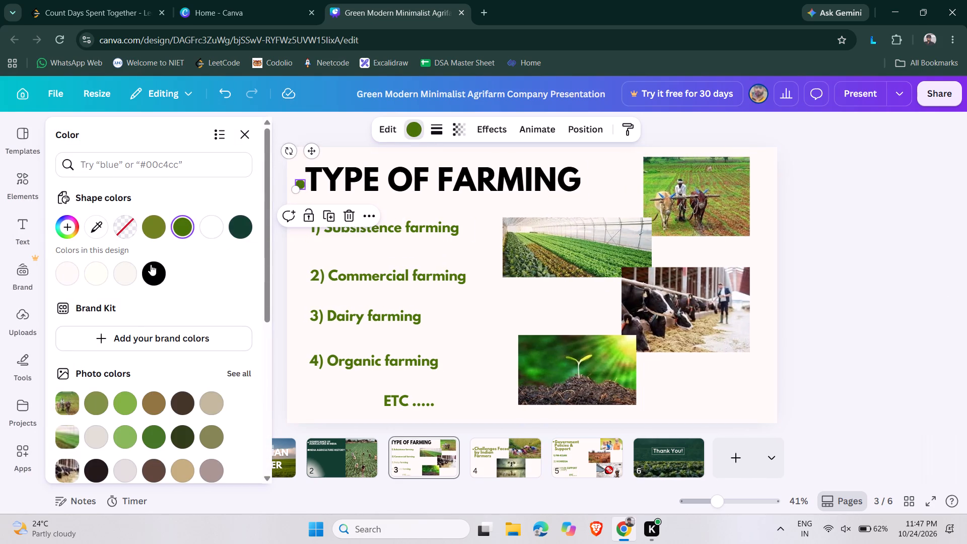
left_click(153, 271)
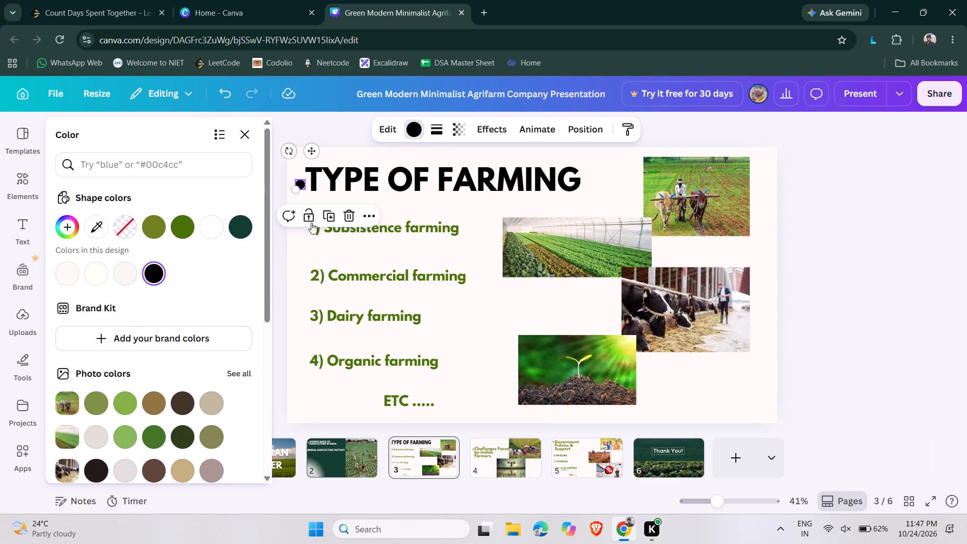
Move the black bullet up slightly so it is vertically centred on the TYPE OF FARMING heading.
left_click(311, 153)
key("Up")
key("Up")
key("Up")
key("Up")
key("Up")
key("Up")
key("Up")
key("Up")
key("Up")
key("Up")
key("Up")
key("Up")
key("Up")
key("Up")
key("Up")
key("Up")
key("Up")
key("Up")
key("Up")
key("Up")
left_click_drag(311, 153, 312, 149)
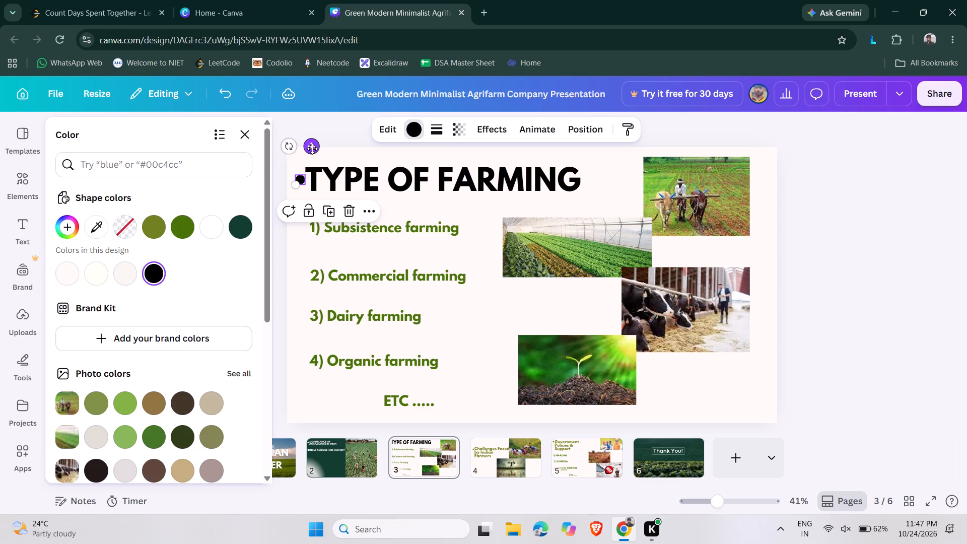
left_click(834, 254)
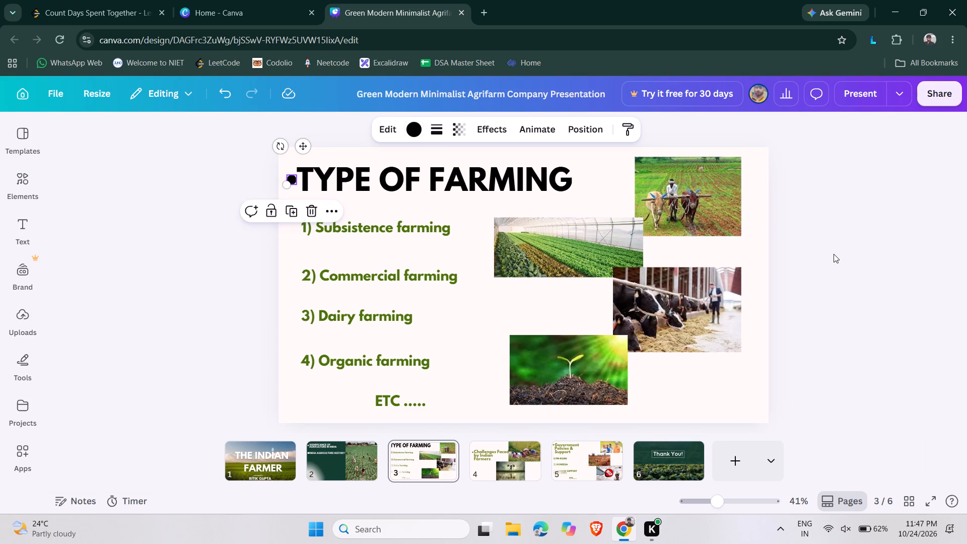
left_click(838, 229)
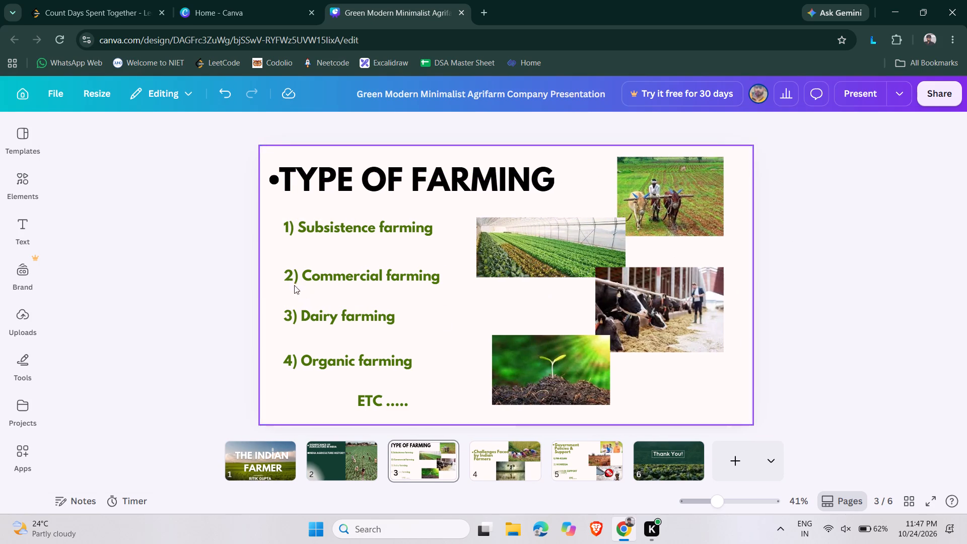
Recolour the four numbered farming types and the ETC line to the near-black brown from the cow photo's colours.
left_click_drag(277, 214, 366, 348)
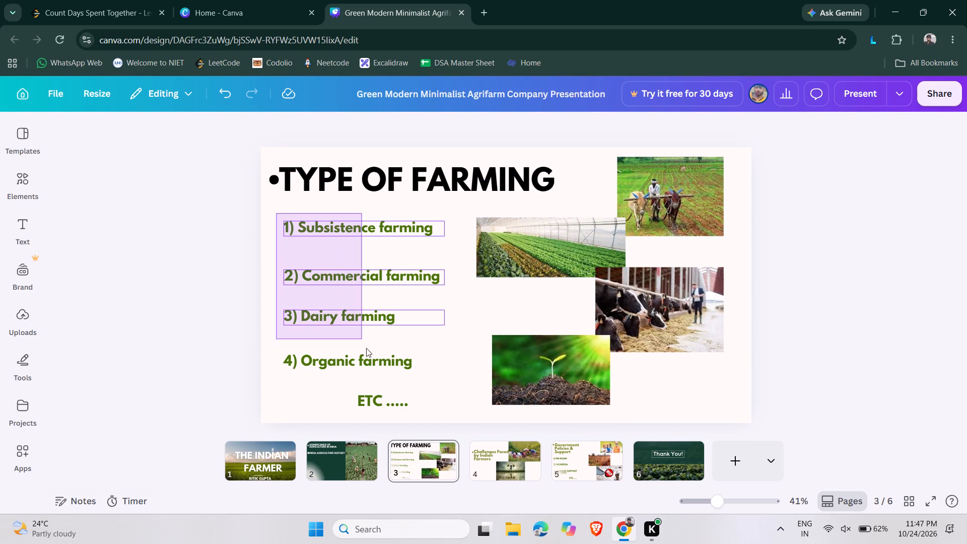
left_click_drag(366, 348, 418, 404)
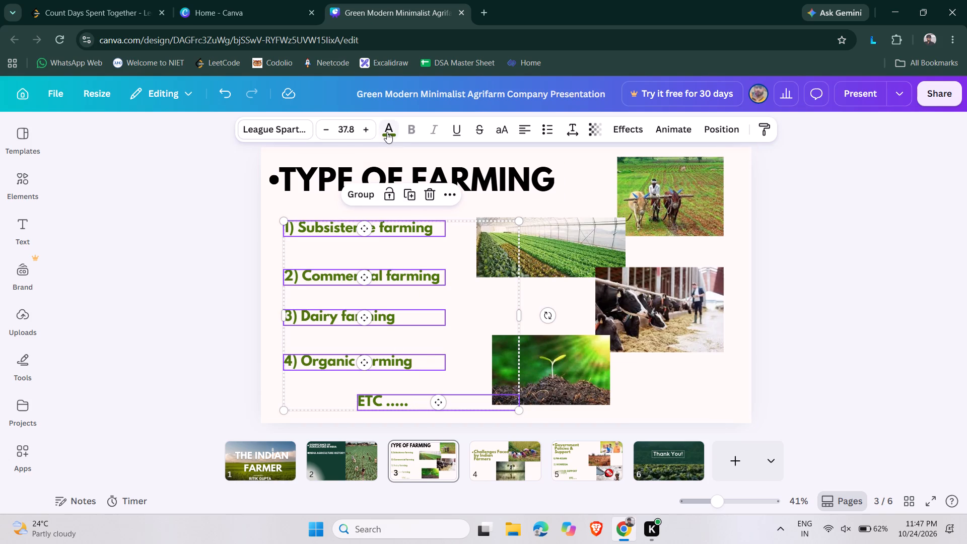
left_click(386, 131)
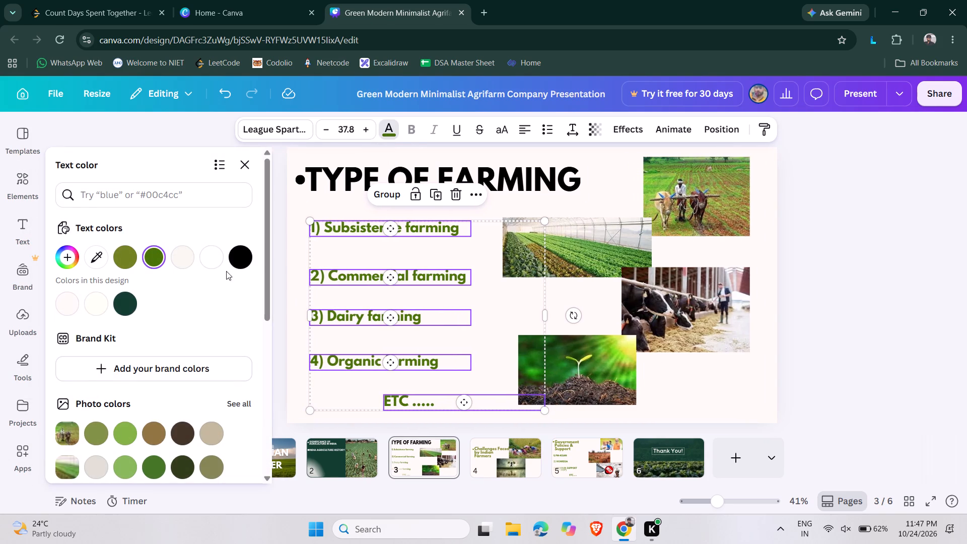
left_click(238, 260)
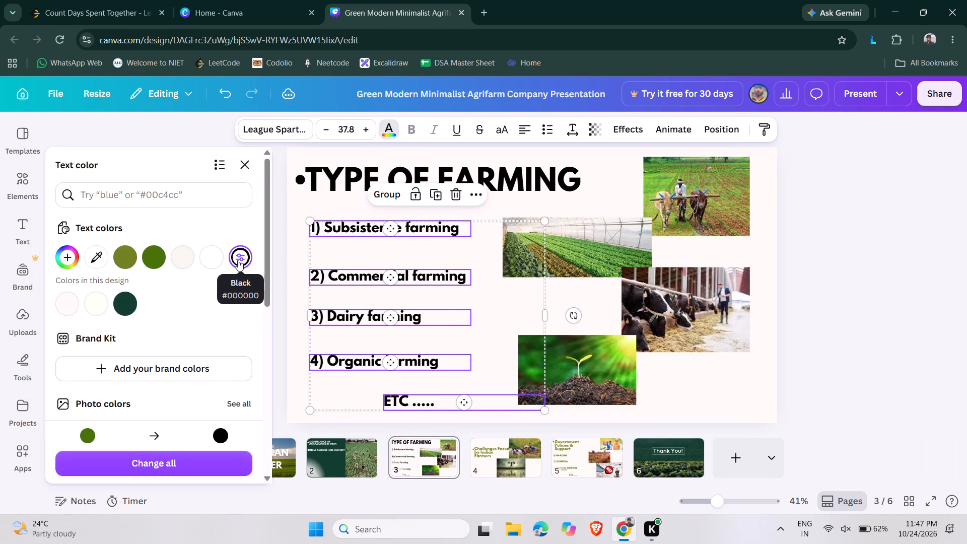
scroll(152, 323, "down", 3)
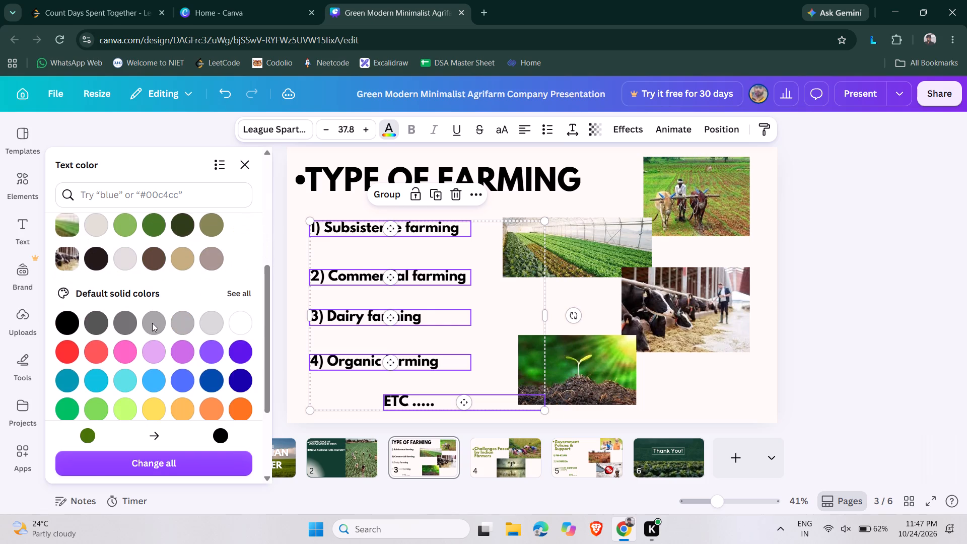
scroll(152, 323, "down", 1)
scroll(152, 323, "up", 1)
left_click(96, 310)
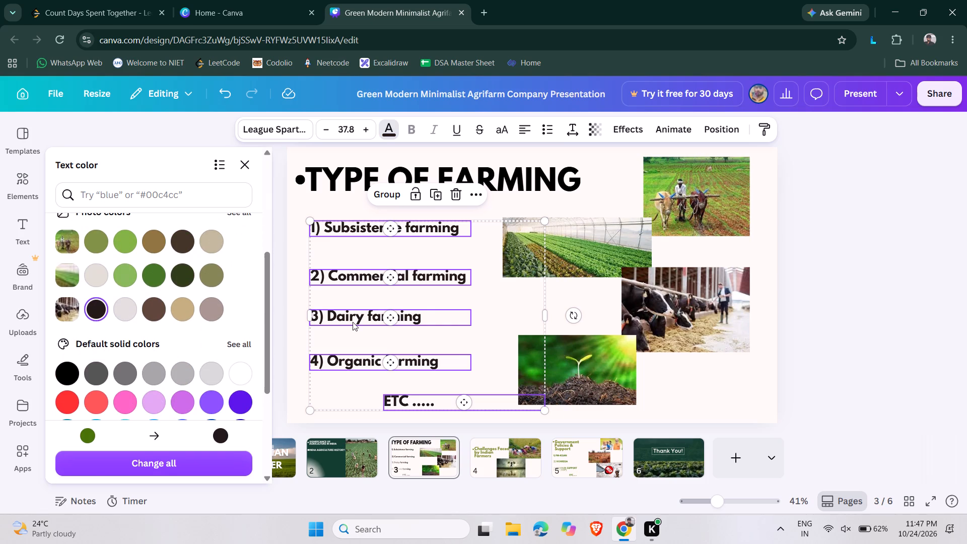
Scale the farming types list and ETC line down together until the font size is 34.
left_click_drag(546, 410, 479, 383)
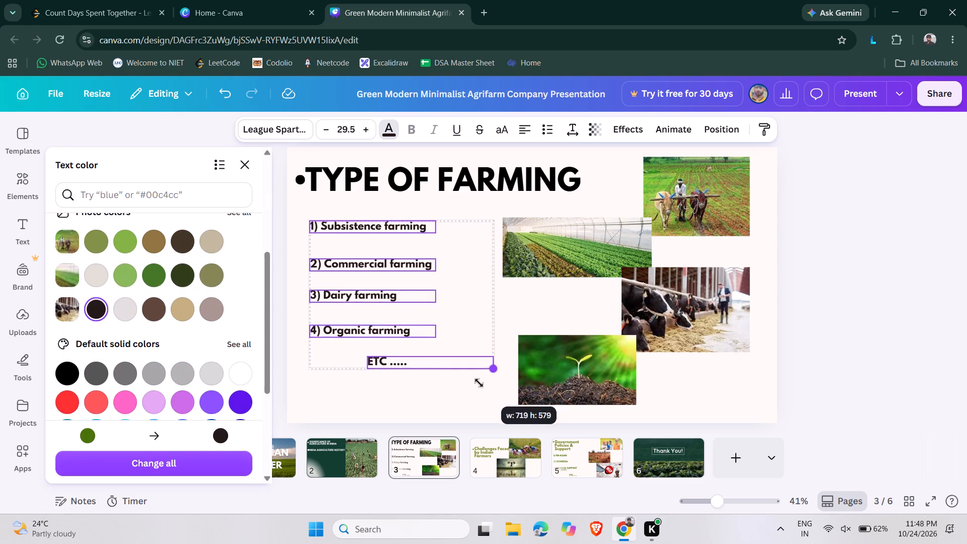
left_click_drag(479, 383, 482, 363)
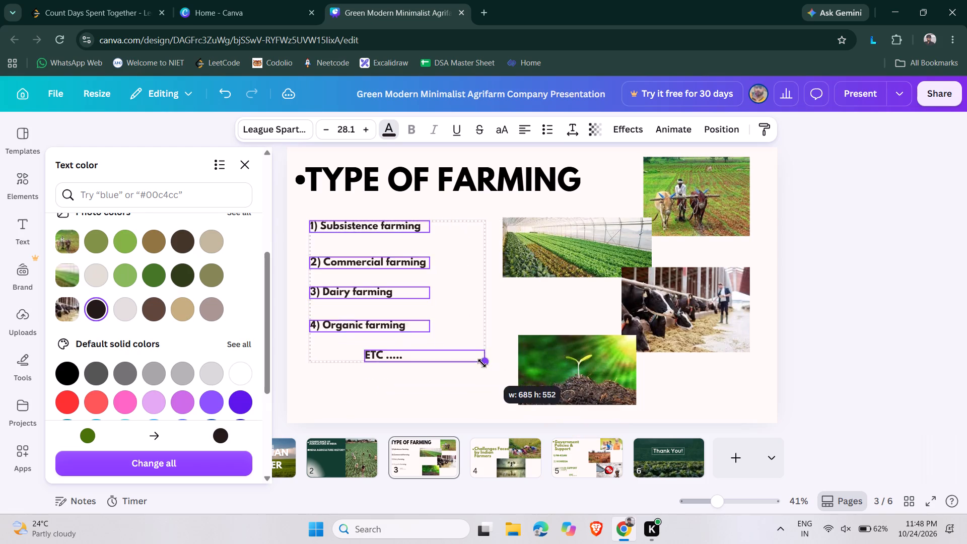
left_click_drag(482, 363, 449, 352)
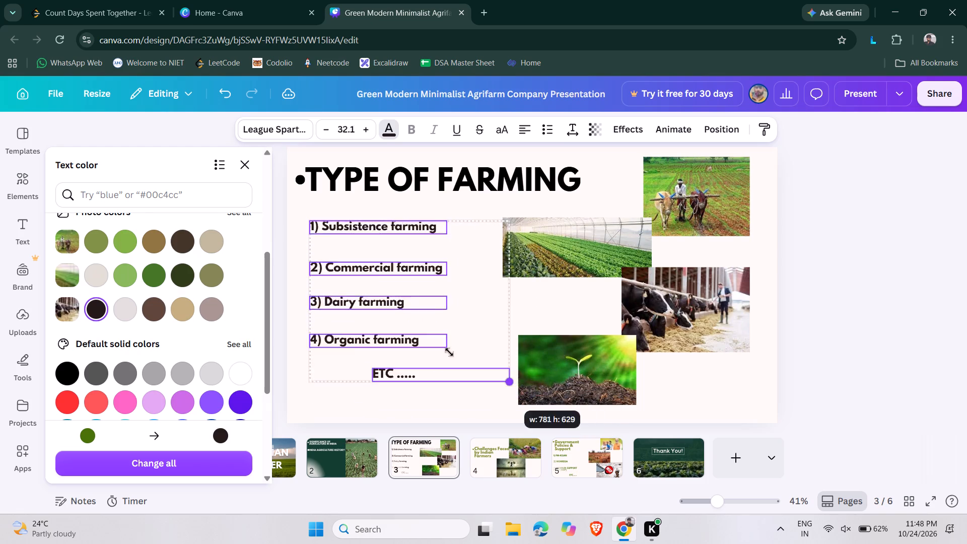
left_click_drag(449, 352, 543, 409)
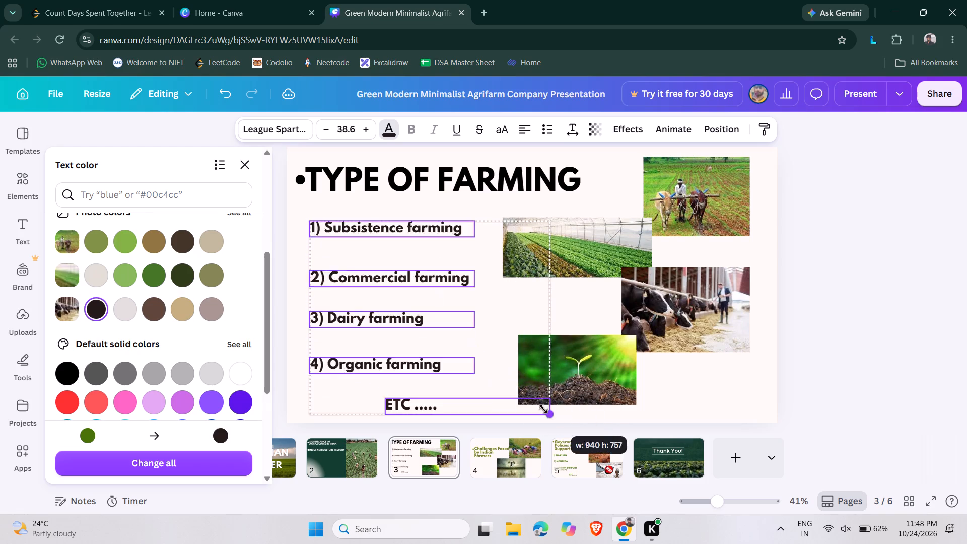
left_click_drag(543, 409, 508, 395)
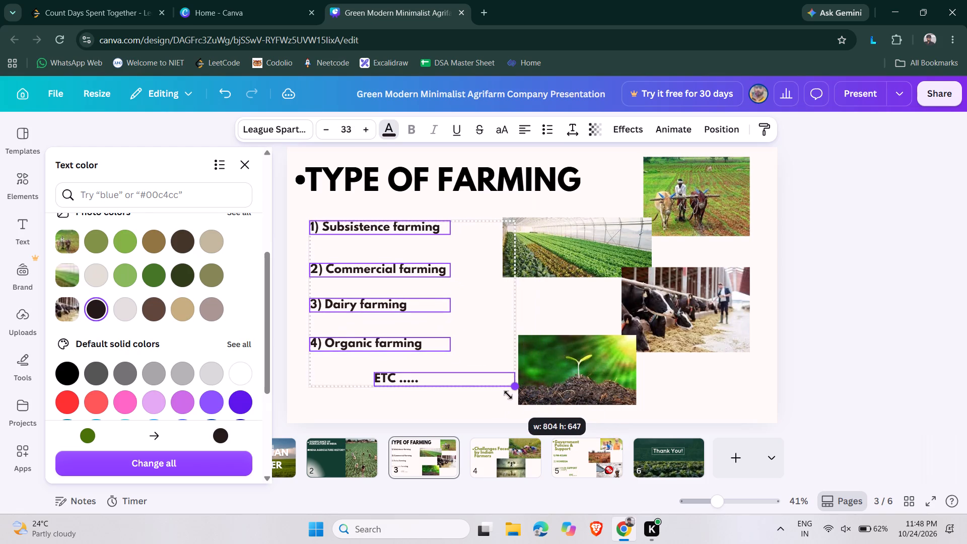
left_click_drag(508, 395, 496, 402)
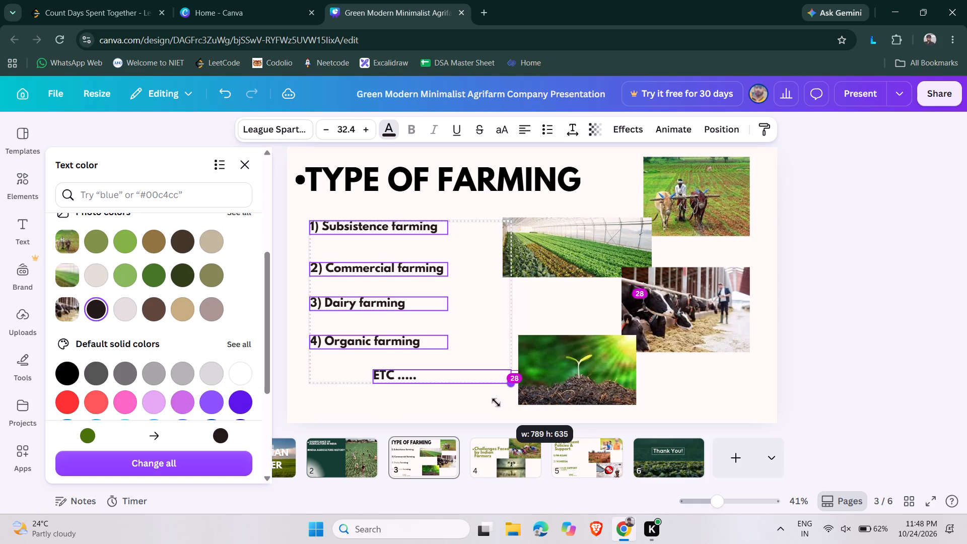
left_click_drag(496, 402, 515, 406)
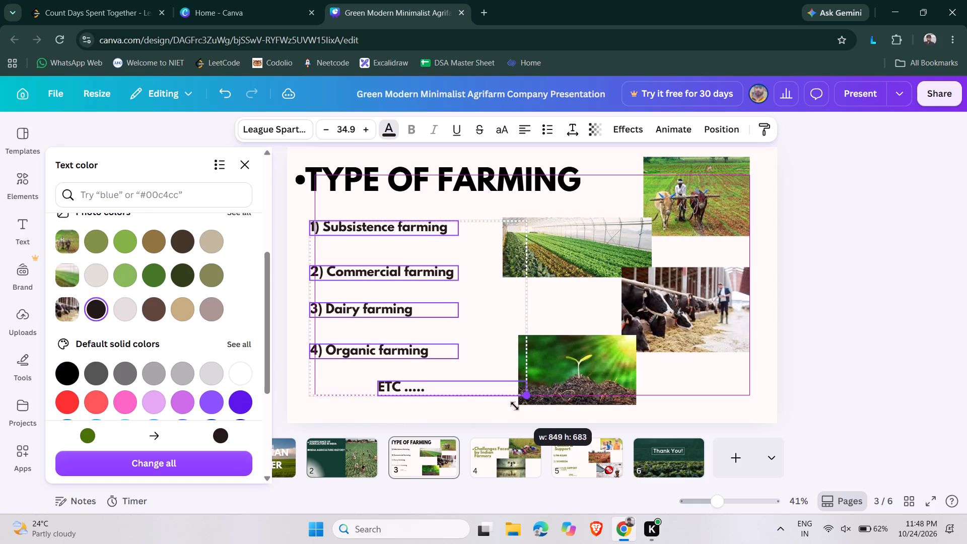
left_click_drag(515, 406, 510, 406)
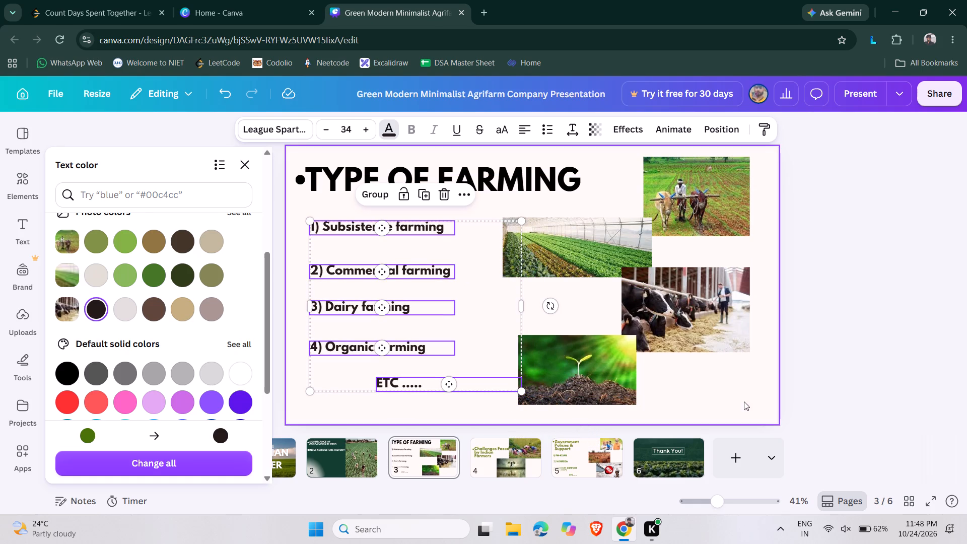
left_click(825, 378)
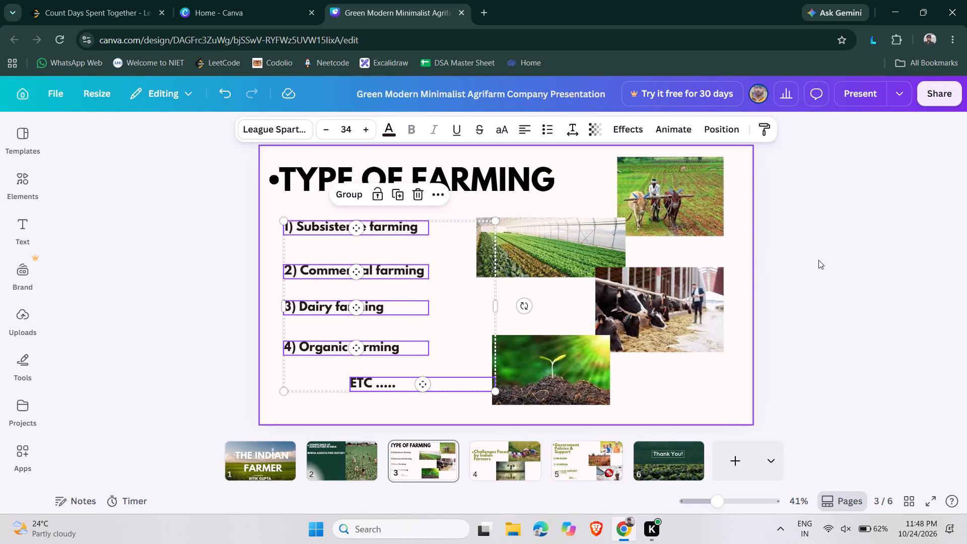
left_click(818, 260)
Enlarge the ox-ploughing photo to about 480 px wide and move it into the slide's upper-right corner.
left_click(665, 199)
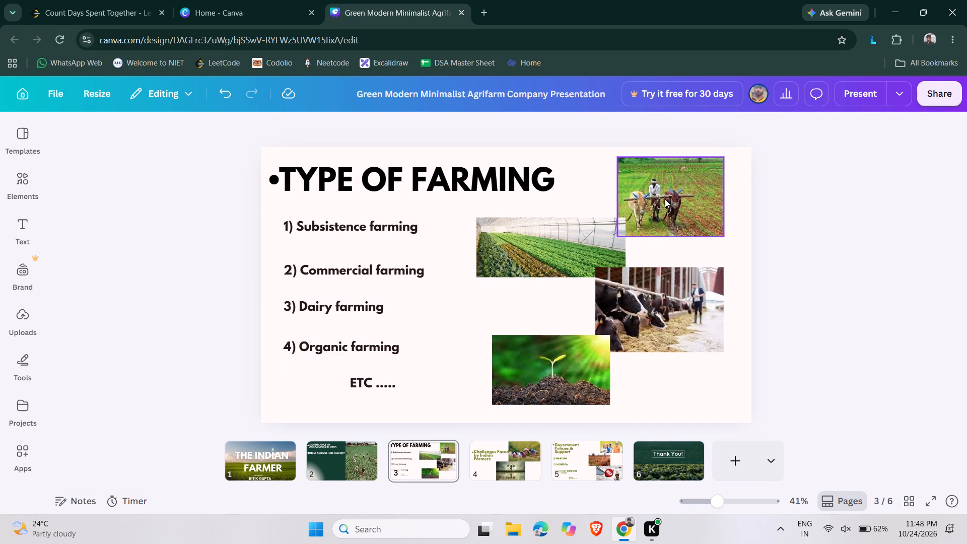
left_click_drag(722, 157, 746, 154)
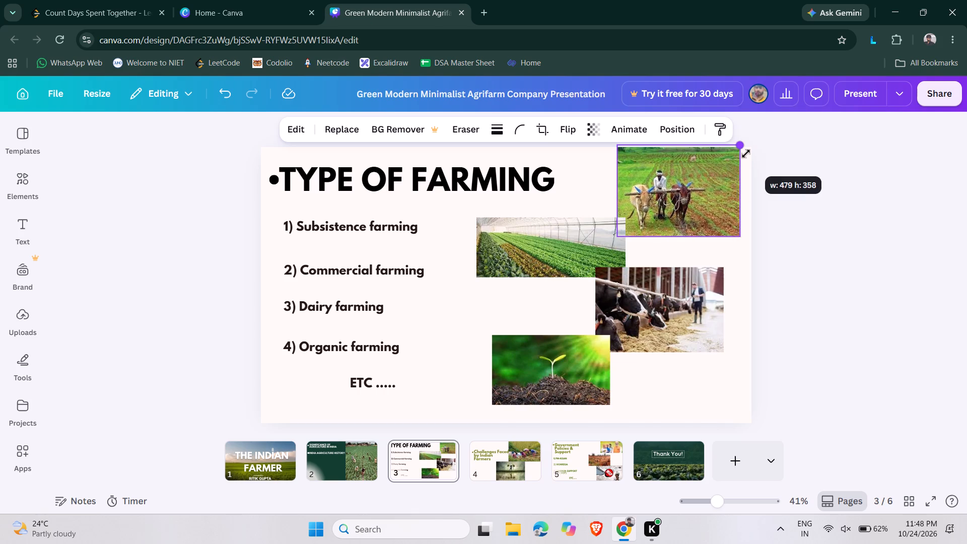
left_click_drag(746, 154, 748, 154)
left_click_drag(702, 182, 708, 195)
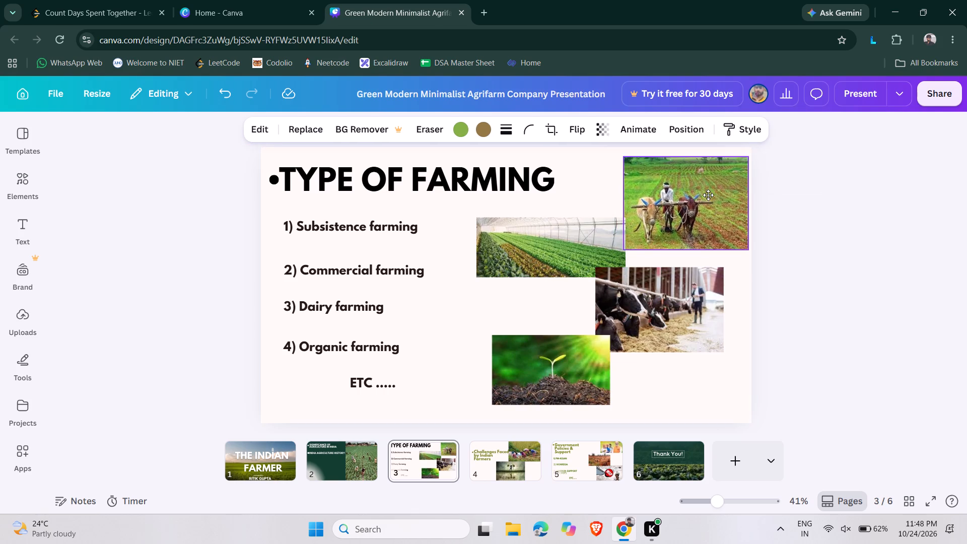
left_click_drag(708, 195, 711, 182)
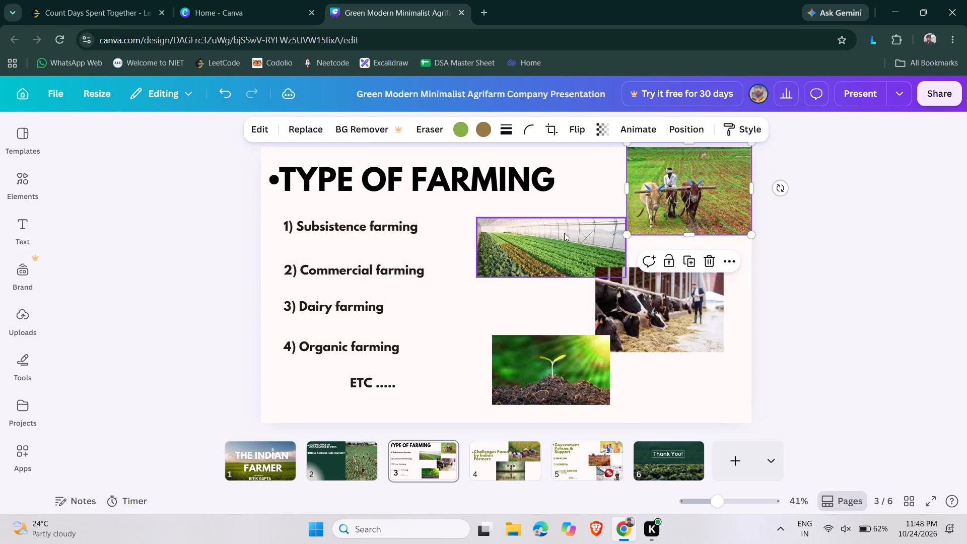
Enlarge the greenhouse crop photo from two opposite corners so it spans from near the list to over the ploughing photo.
left_click(564, 234)
left_click_drag(627, 219, 642, 214)
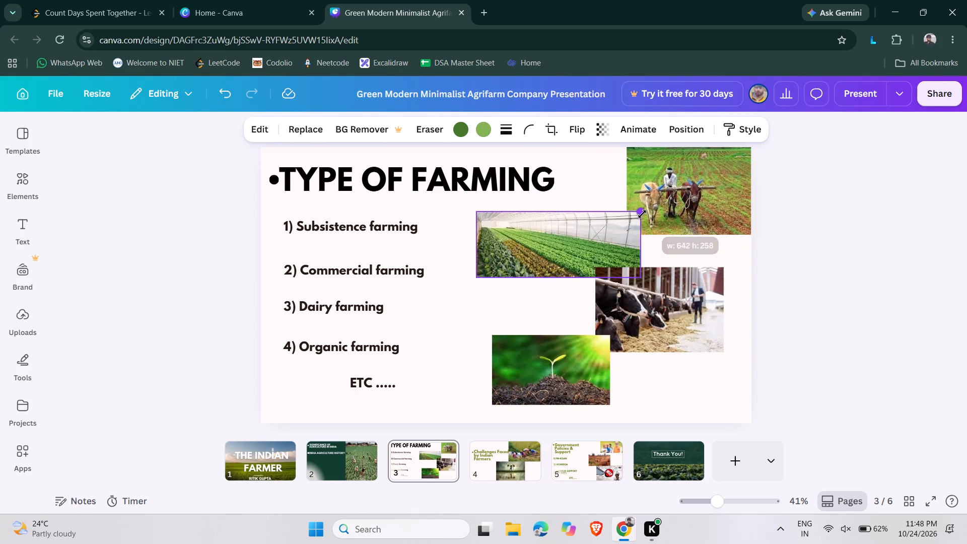
left_click_drag(642, 214, 659, 212)
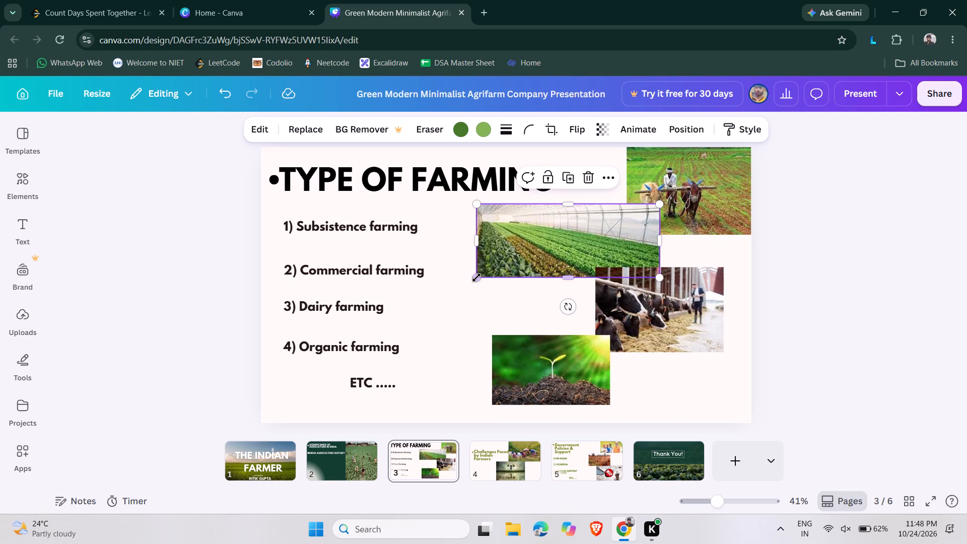
left_click_drag(476, 278, 435, 311)
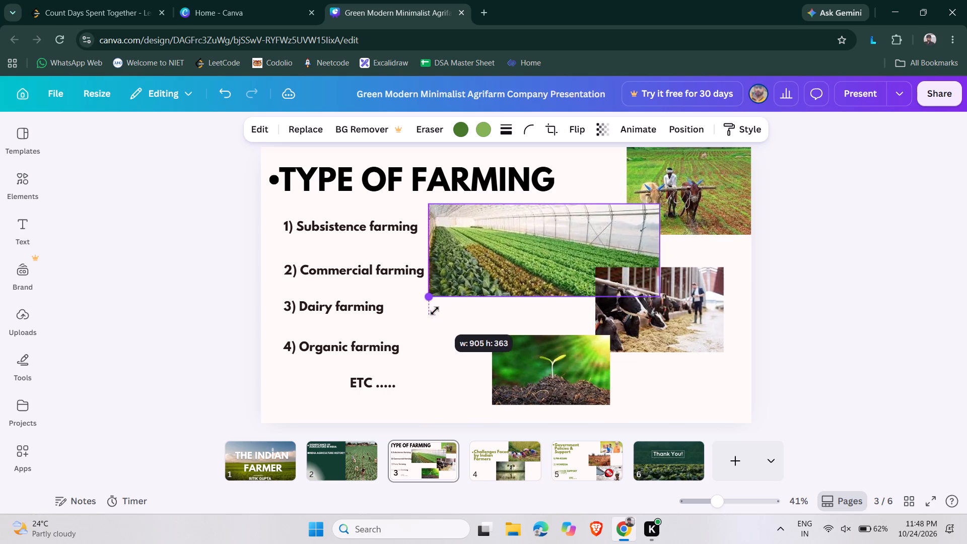
left_click_drag(435, 311, 449, 295)
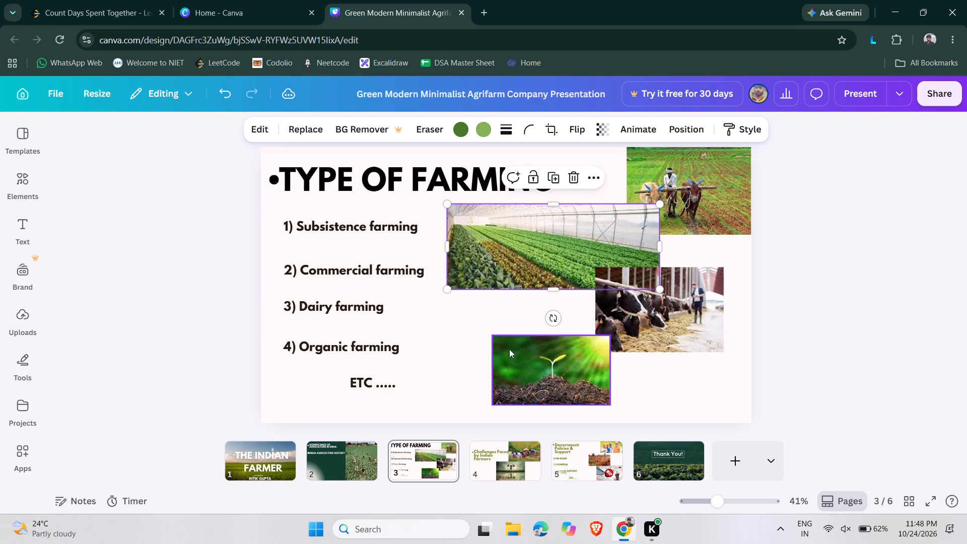
Enlarge the seedling photo and place it along the slide's bottom edge, beside the ETC line.
left_click(527, 372)
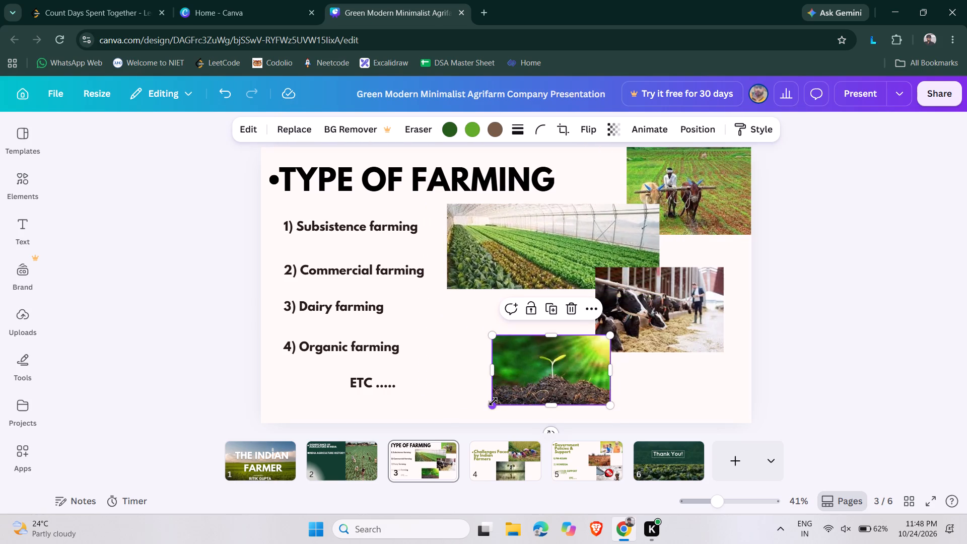
left_click_drag(493, 401, 459, 436)
left_click_drag(534, 378, 509, 393)
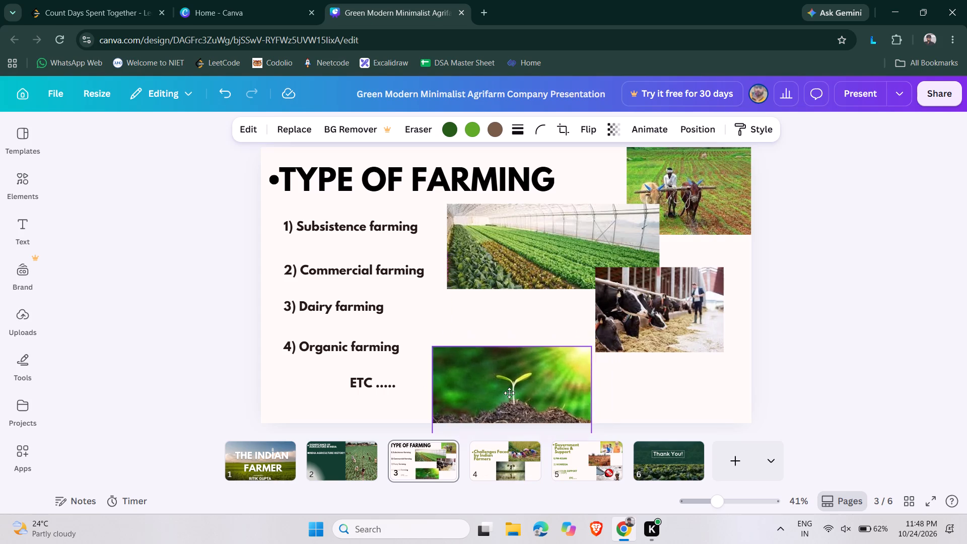
left_click_drag(509, 393, 525, 379)
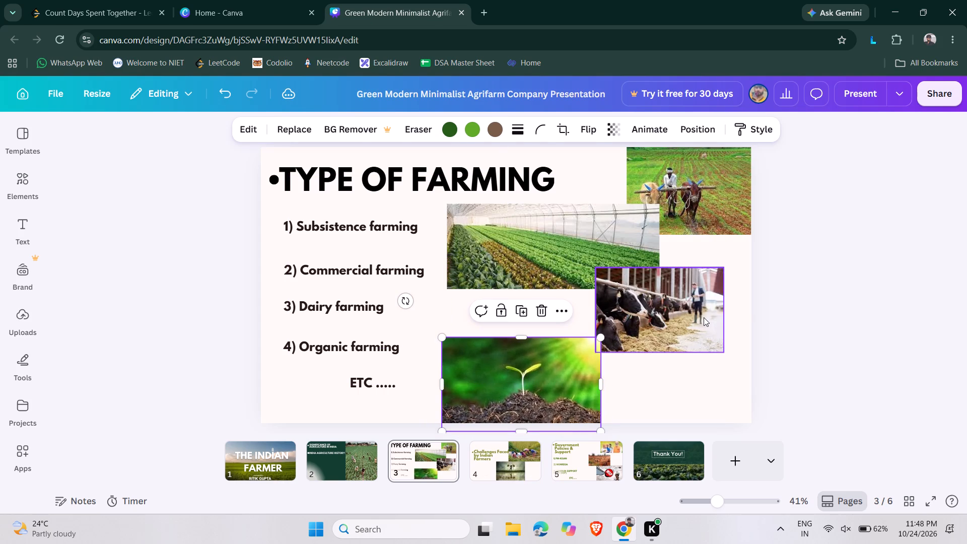
Move the dairy cow photo lower and enlarge it to span from the seedling photo's edge to the slide's right edge.
left_click(704, 317)
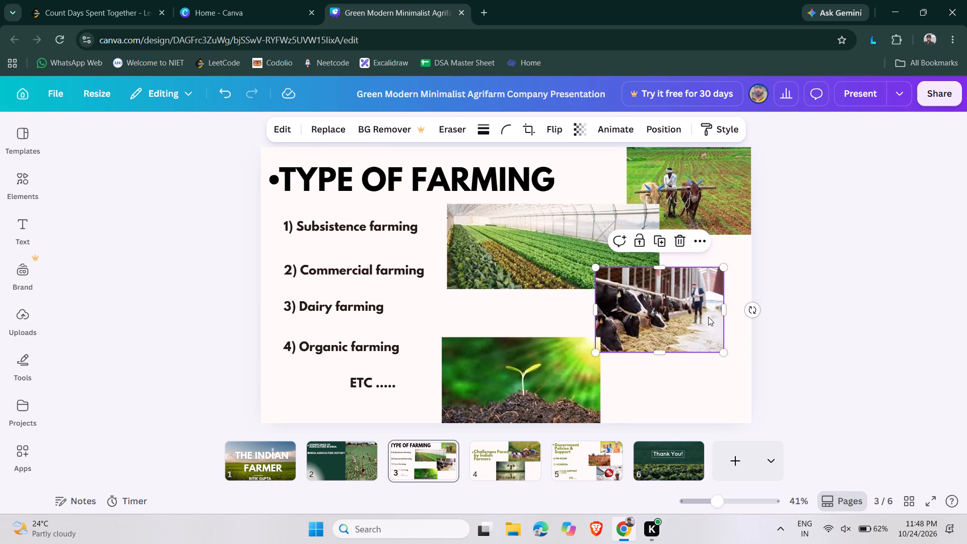
left_click_drag(708, 317, 715, 342)
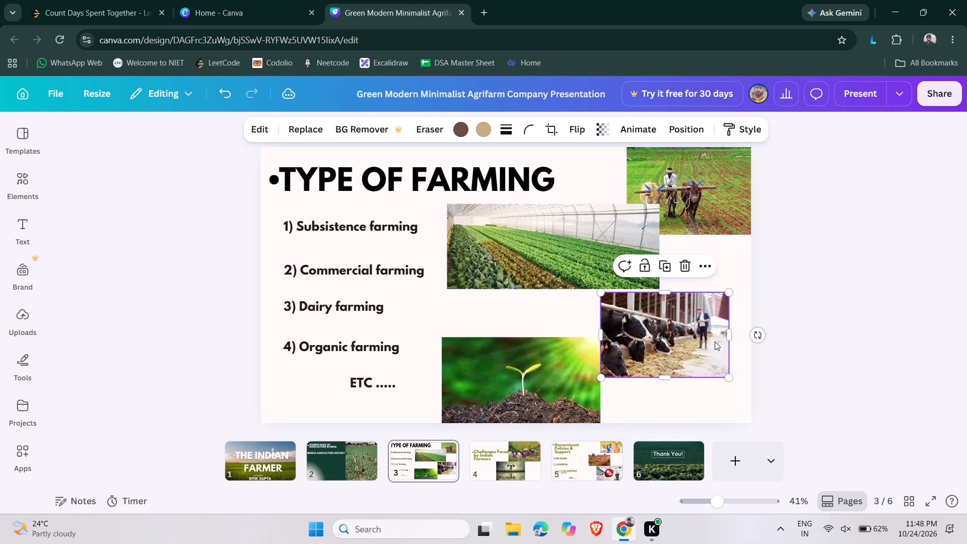
left_click_drag(733, 295, 751, 290)
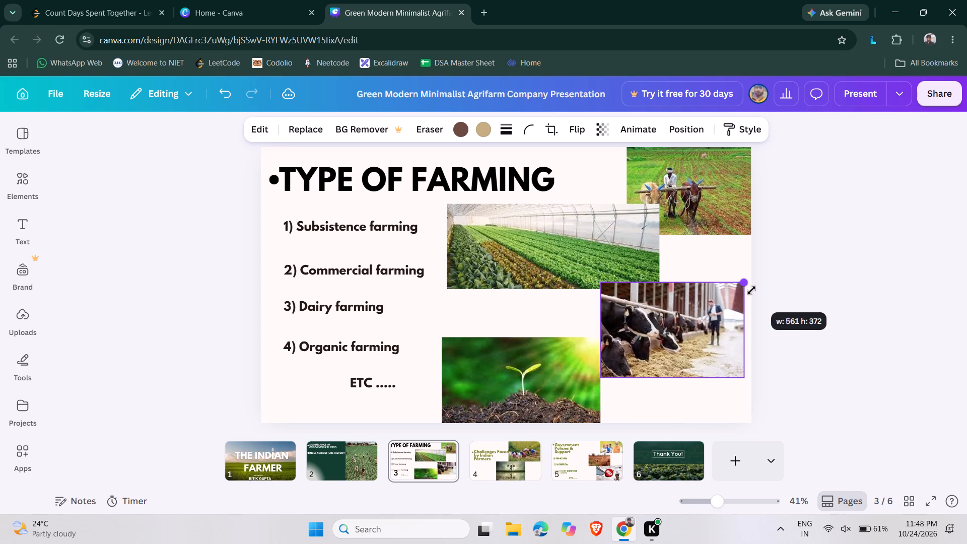
left_click_drag(751, 290, 756, 288)
left_click_drag(700, 320, 701, 331)
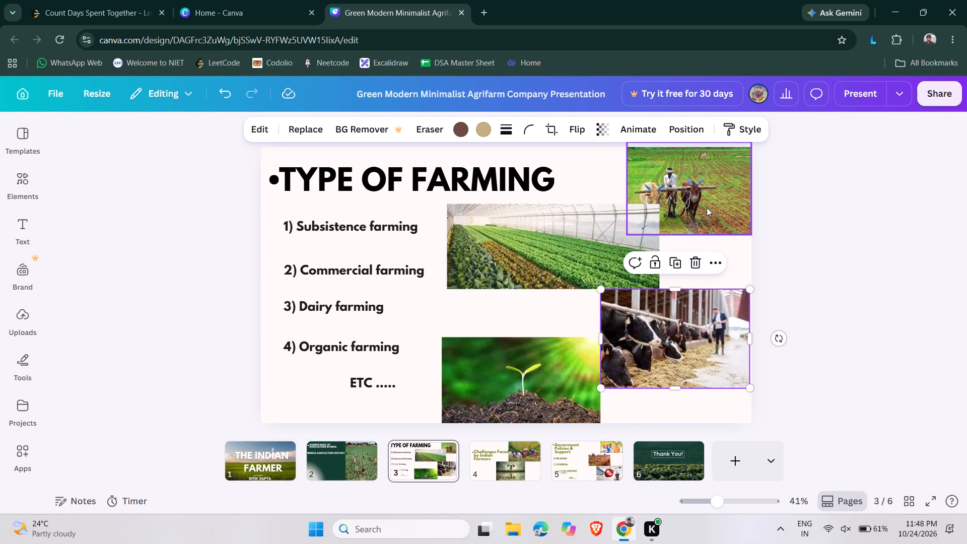
Shrink the greenhouse crop photo to about 704 × 282 px so its right edge meets the ploughing photo's left edge.
left_click(707, 208)
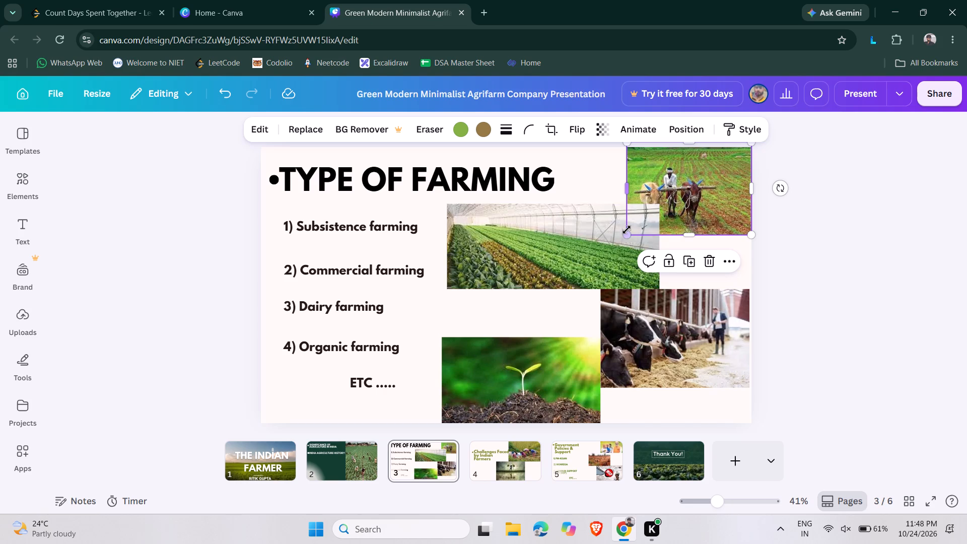
left_click(651, 214)
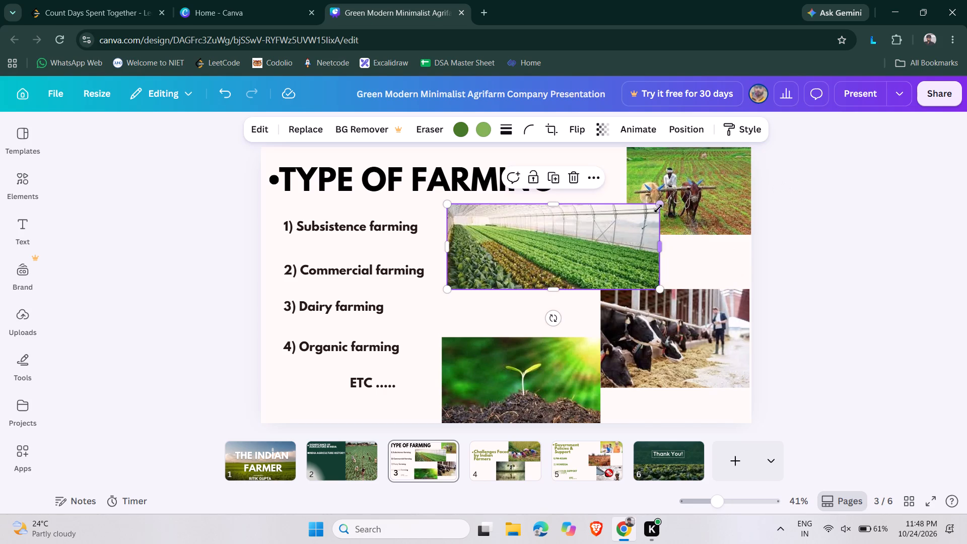
left_click_drag(658, 208, 632, 232)
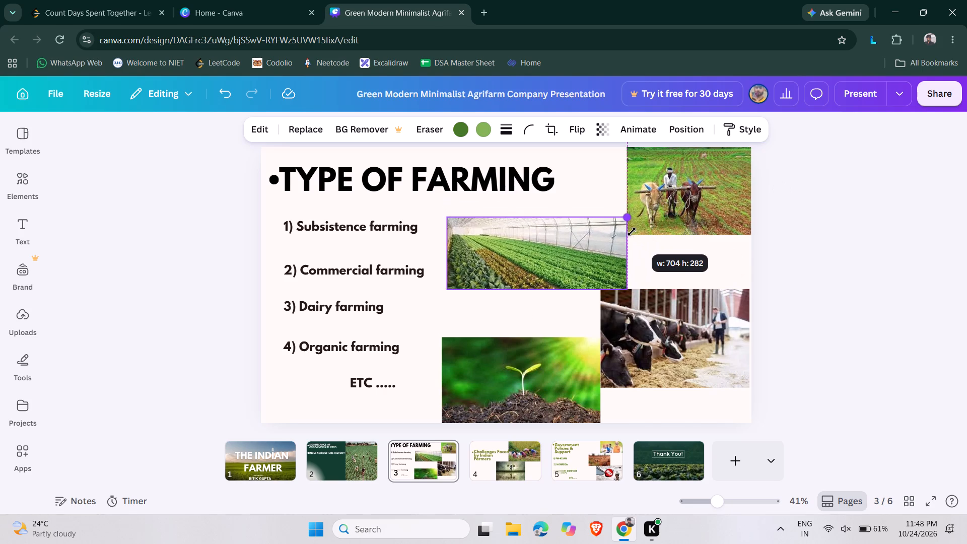
left_click_drag(632, 232, 626, 233)
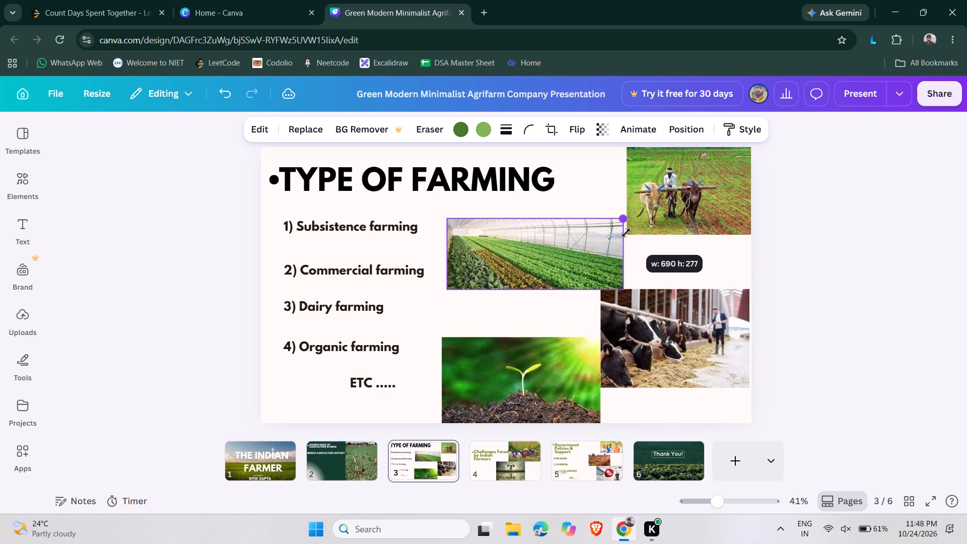
left_click_drag(626, 233, 631, 230)
left_click(676, 254)
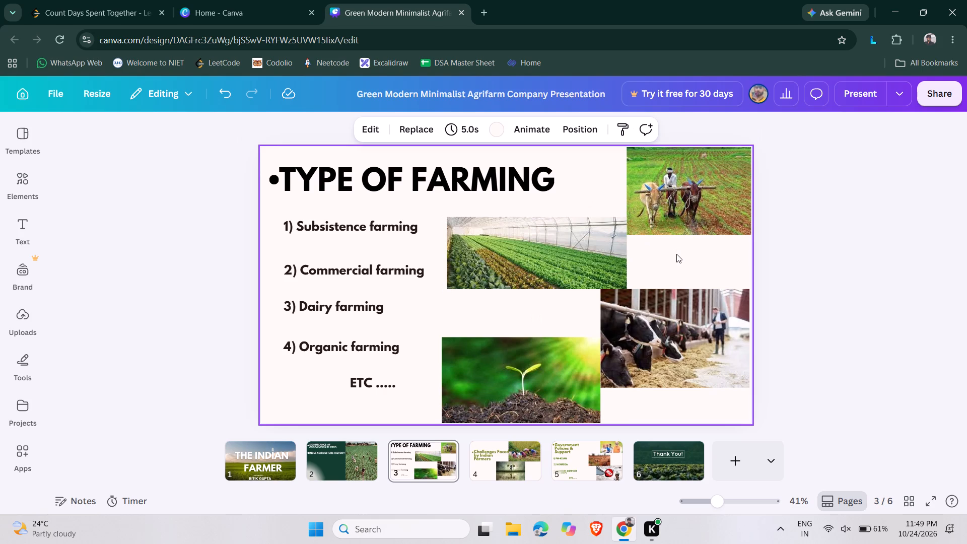
On slide 4, shrink the Challenges Faced by Indian Farmers heading and its bullet dot together, bringing the heading to font size 54.5.
left_click(505, 456)
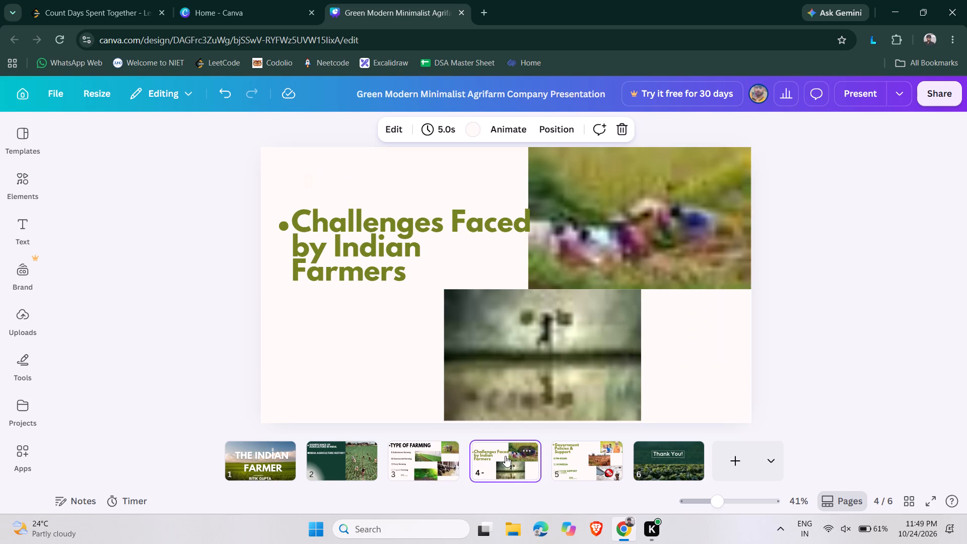
left_click(390, 234)
left_click_drag(538, 290, 518, 289)
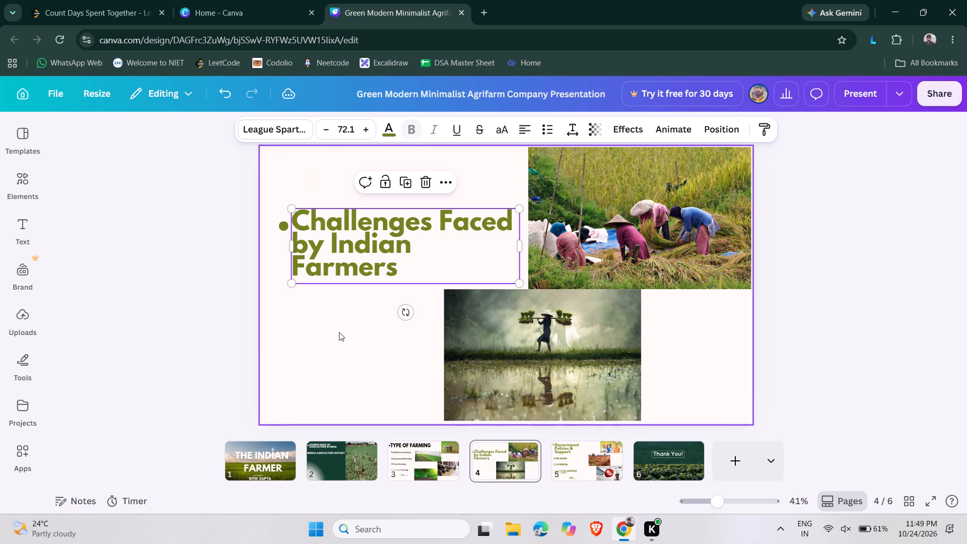
left_click(339, 332)
left_click_drag(272, 196, 439, 296)
left_click_drag(523, 285, 468, 281)
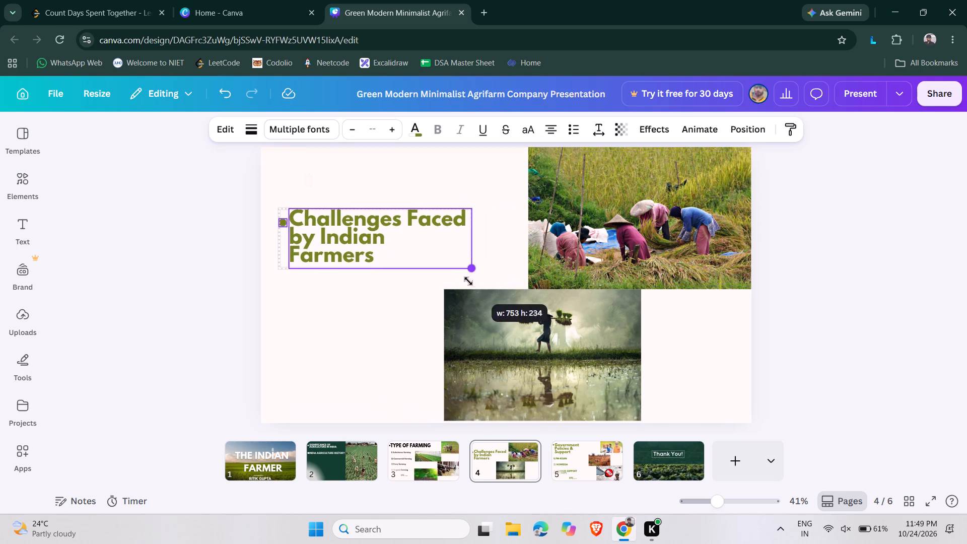
left_click_drag(468, 281, 460, 280)
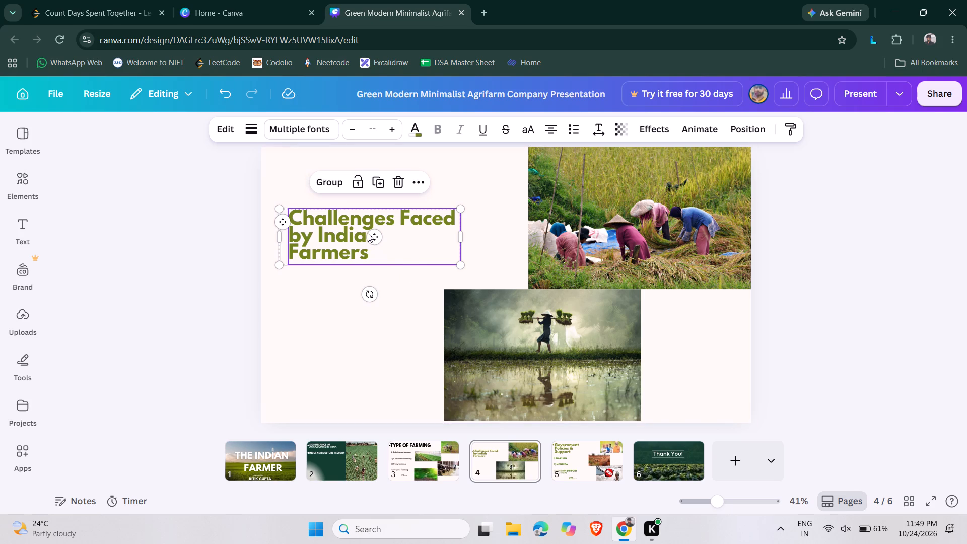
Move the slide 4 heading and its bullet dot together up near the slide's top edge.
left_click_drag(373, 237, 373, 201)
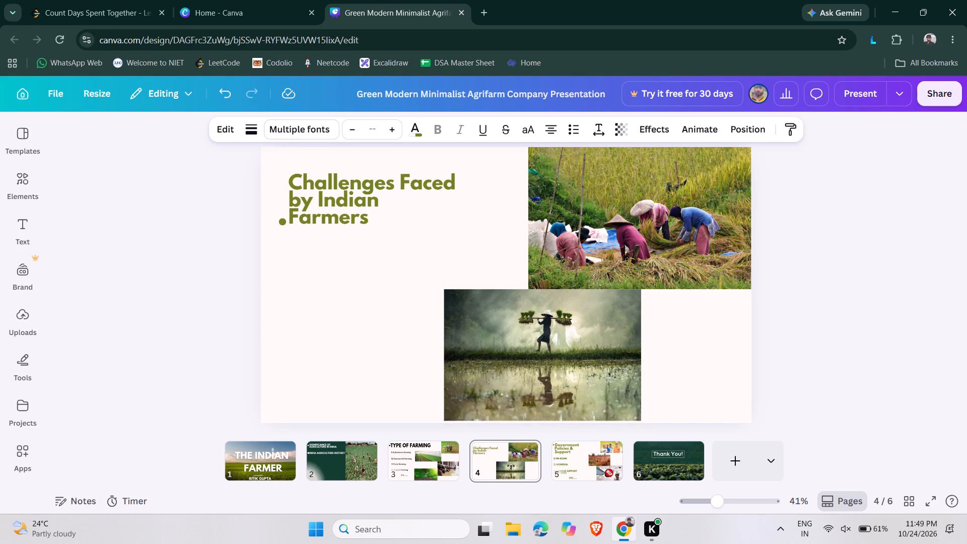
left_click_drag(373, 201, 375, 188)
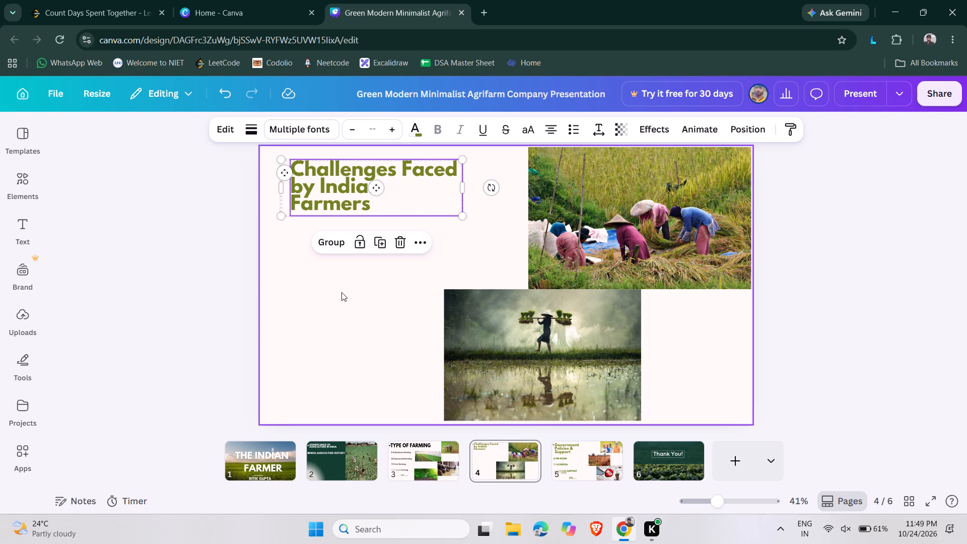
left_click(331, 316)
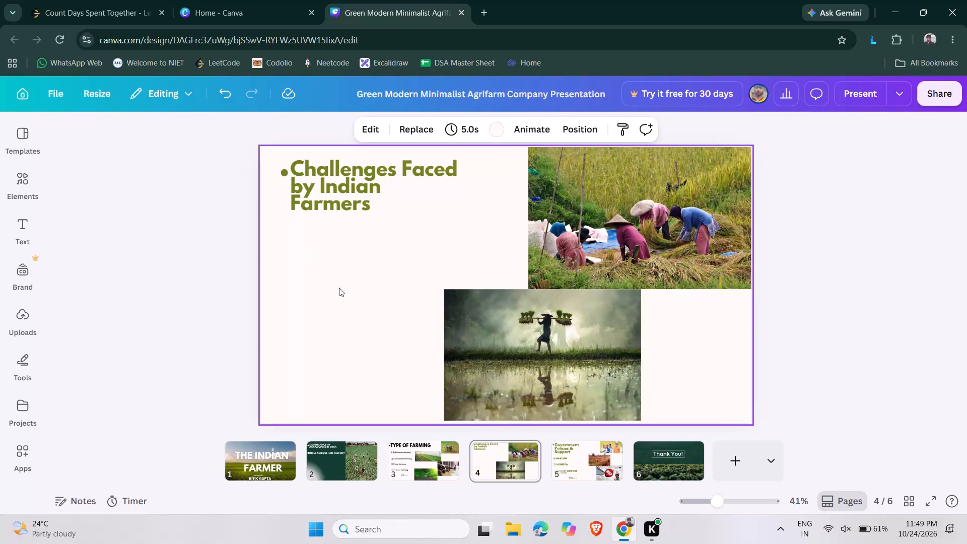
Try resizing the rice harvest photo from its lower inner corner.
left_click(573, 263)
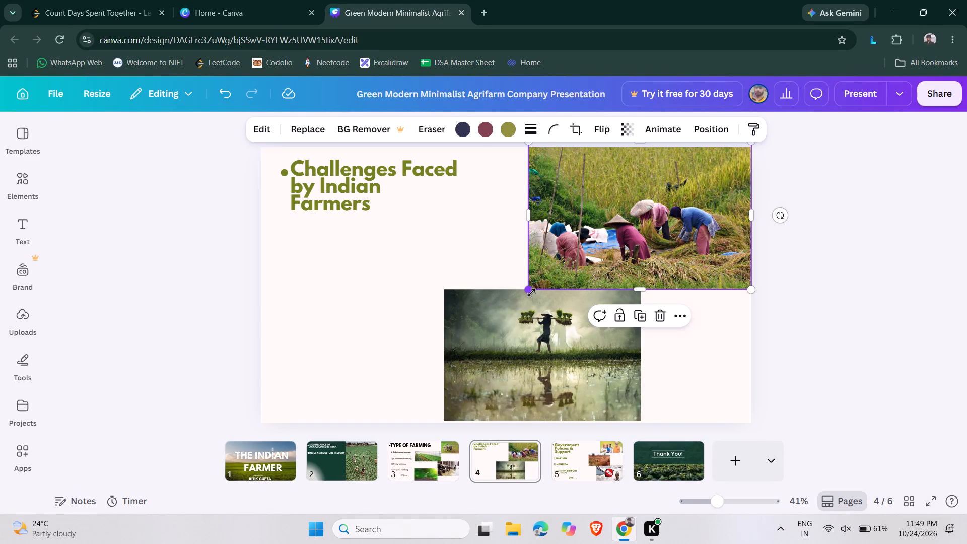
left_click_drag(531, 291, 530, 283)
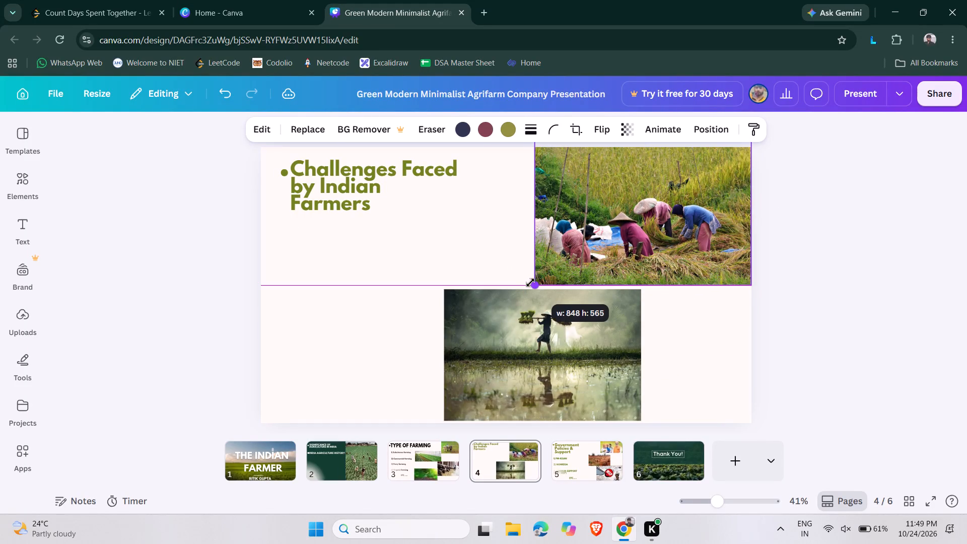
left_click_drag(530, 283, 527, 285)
Slightly enlarge the photo of the farmer reflected in water and place it on the slide's bottom edge, its top level with the harvest photo's bottom.
left_click(485, 346)
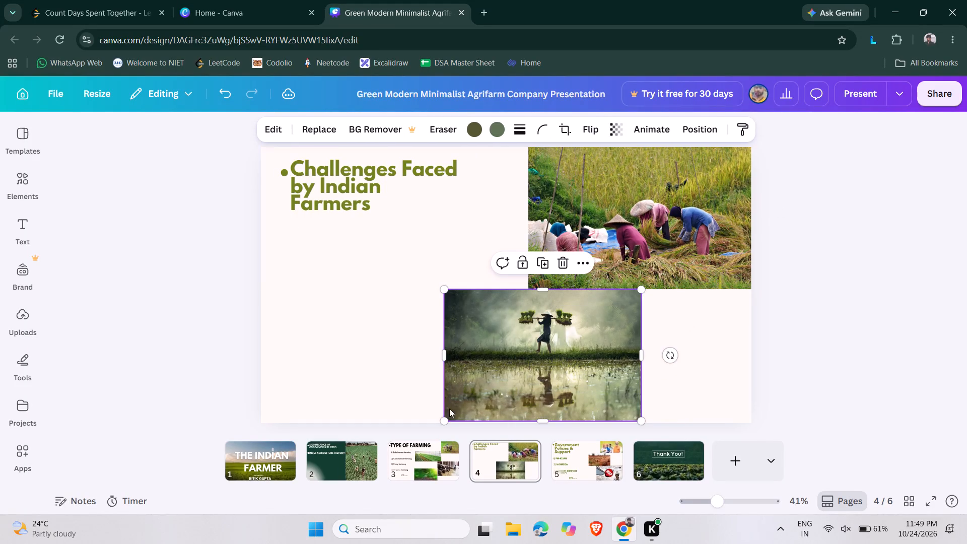
left_click_drag(443, 423, 425, 426)
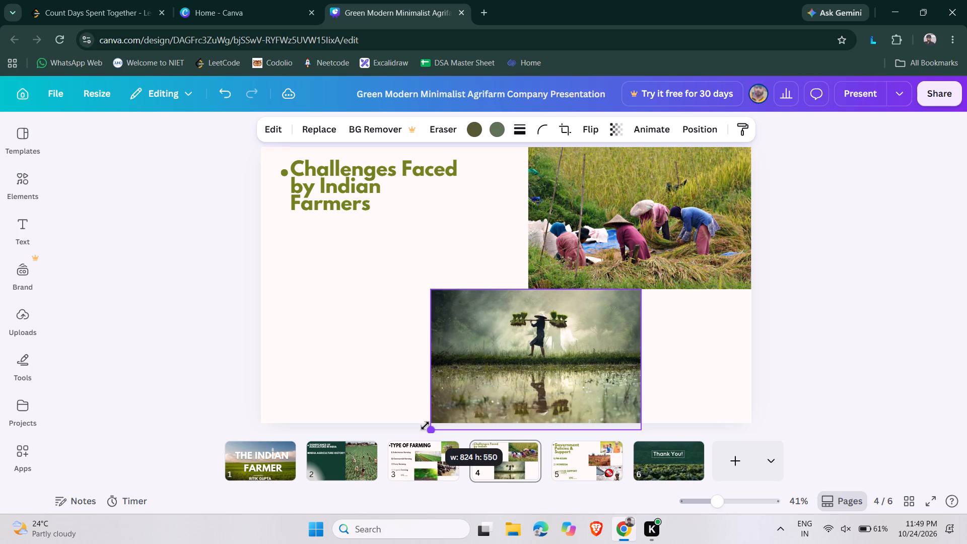
left_click_drag(425, 426, 424, 378)
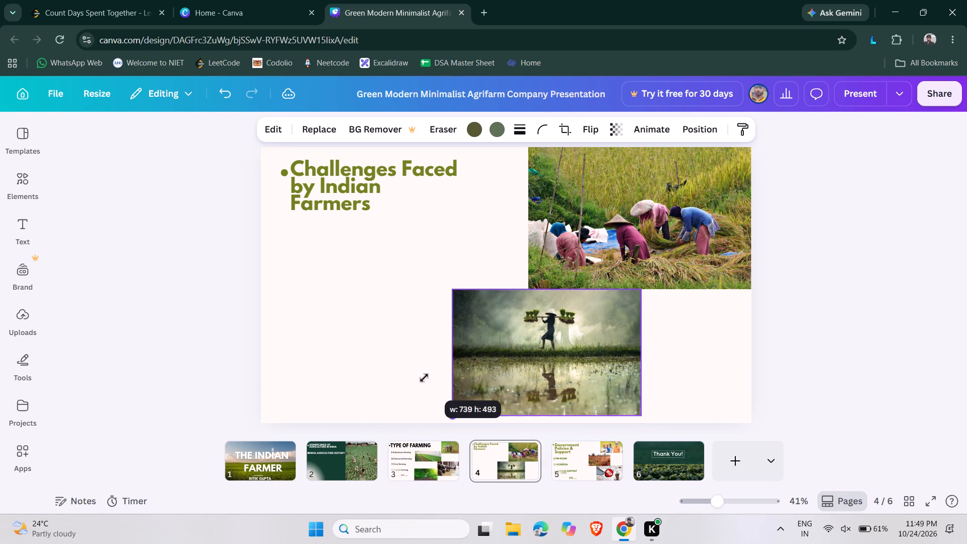
left_click_drag(424, 378, 413, 385)
left_click_drag(490, 354, 444, 371)
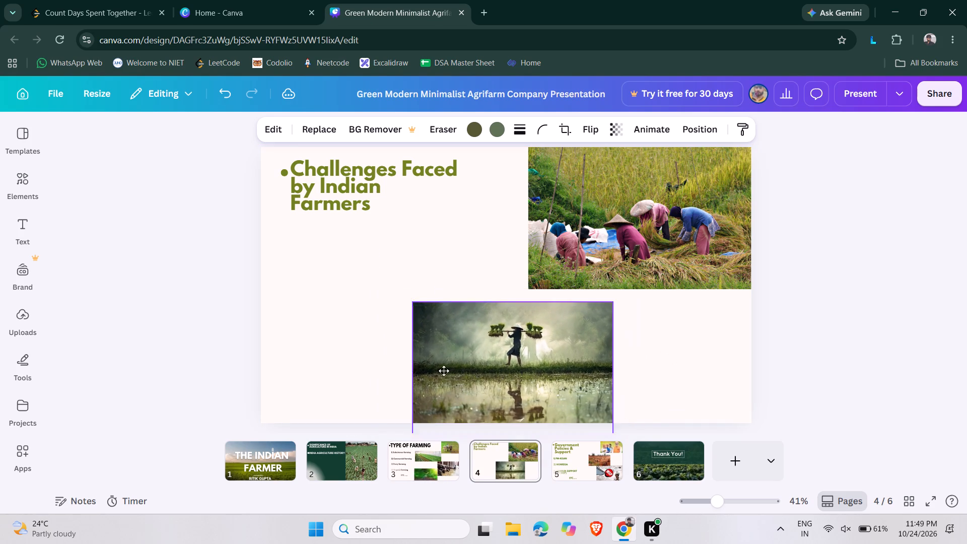
left_click_drag(444, 371, 390, 356)
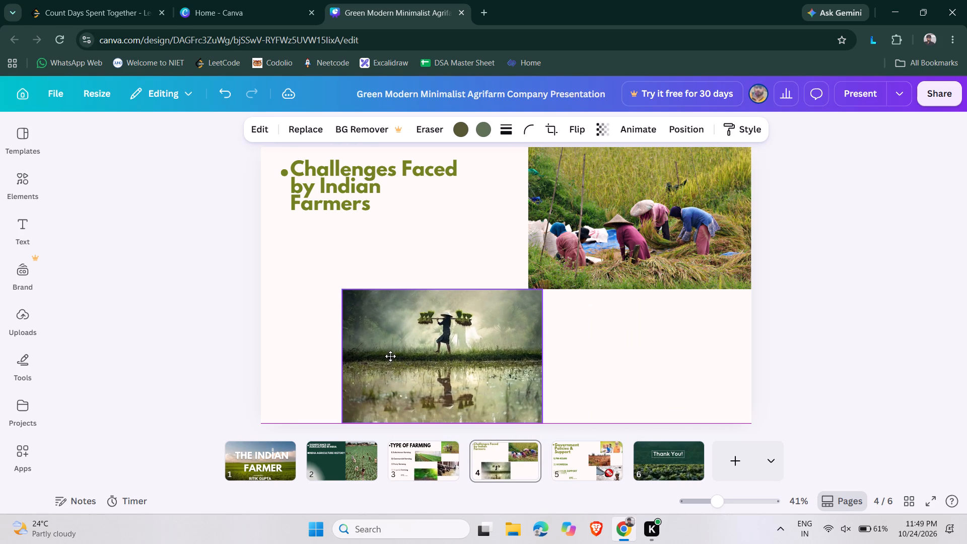
left_click_drag(390, 356, 390, 354)
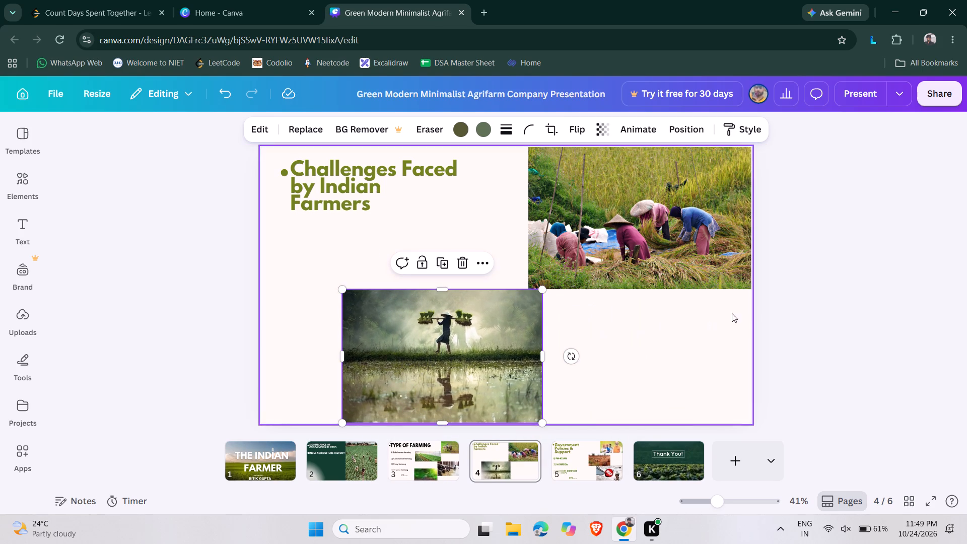
left_click(816, 305)
Nudge the rice harvest photo so it aligns with the slide's right edge.
left_click(683, 274)
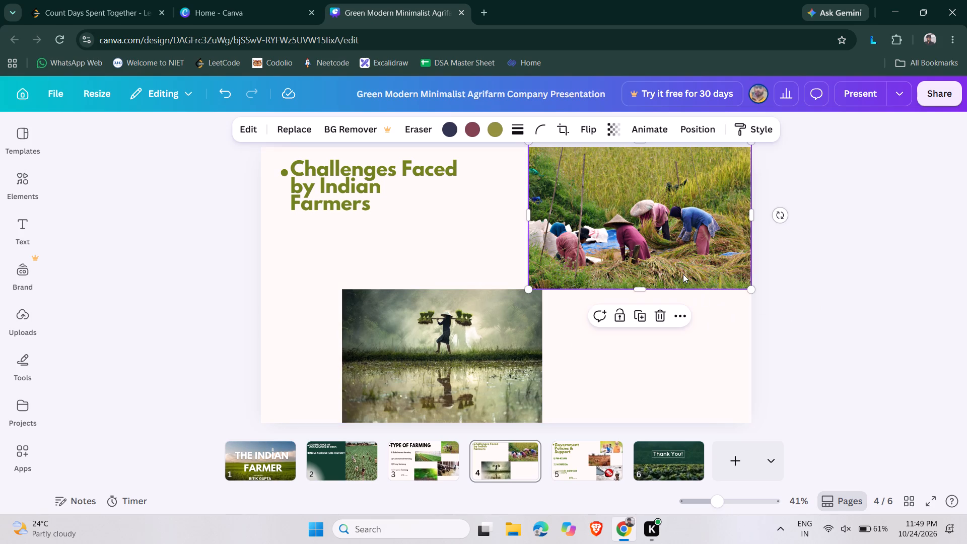
left_click(683, 274)
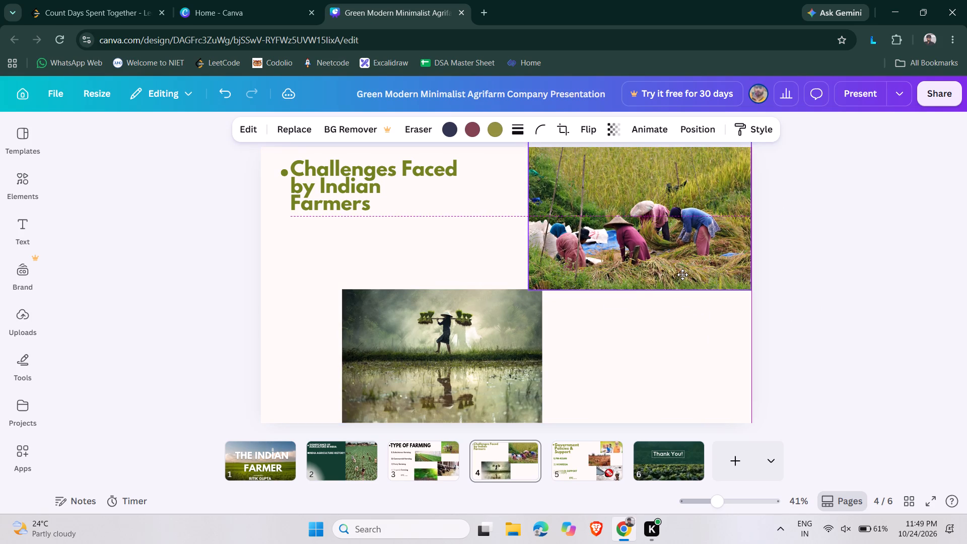
left_click(843, 276)
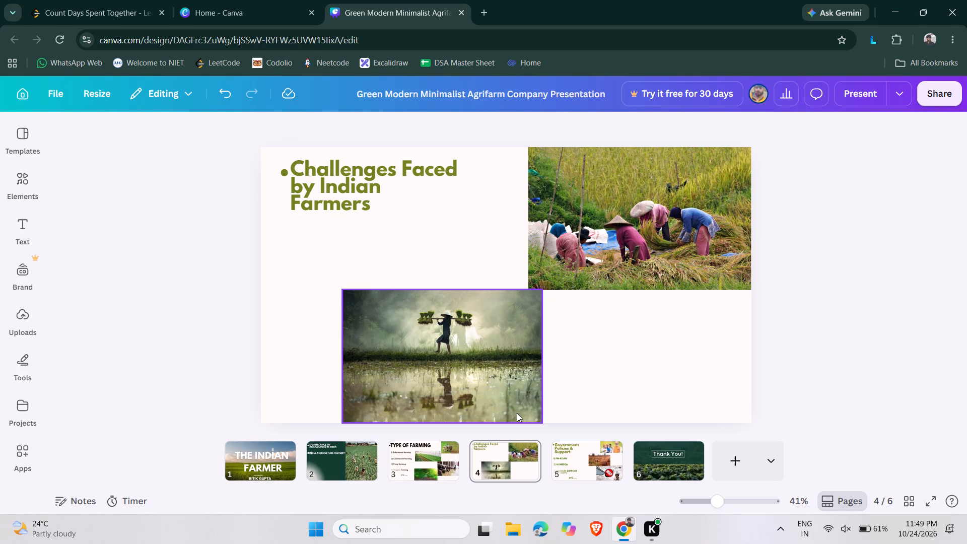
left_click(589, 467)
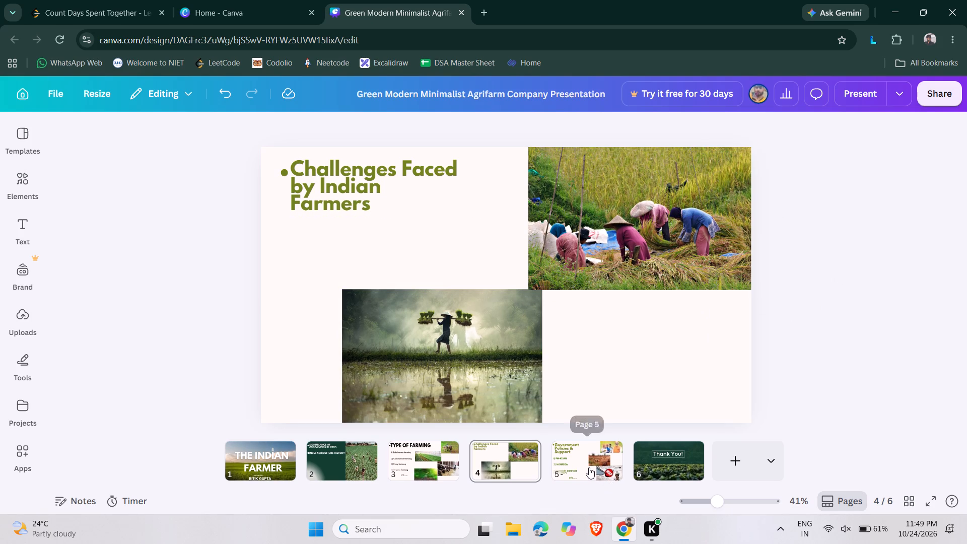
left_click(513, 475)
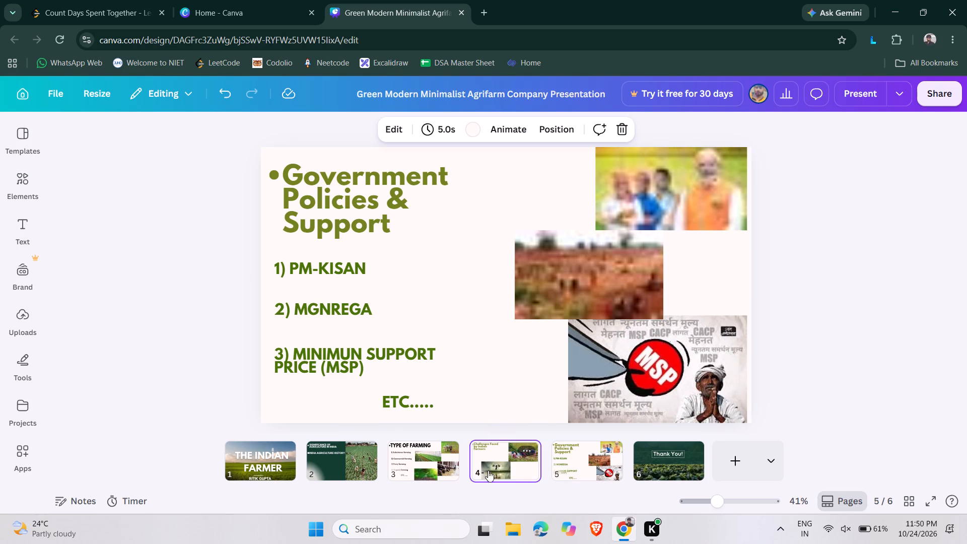
Enlarge the slide 4 heading to font size 75.3 so its text box reaches the harvest photo's edge.
double_click(337, 200)
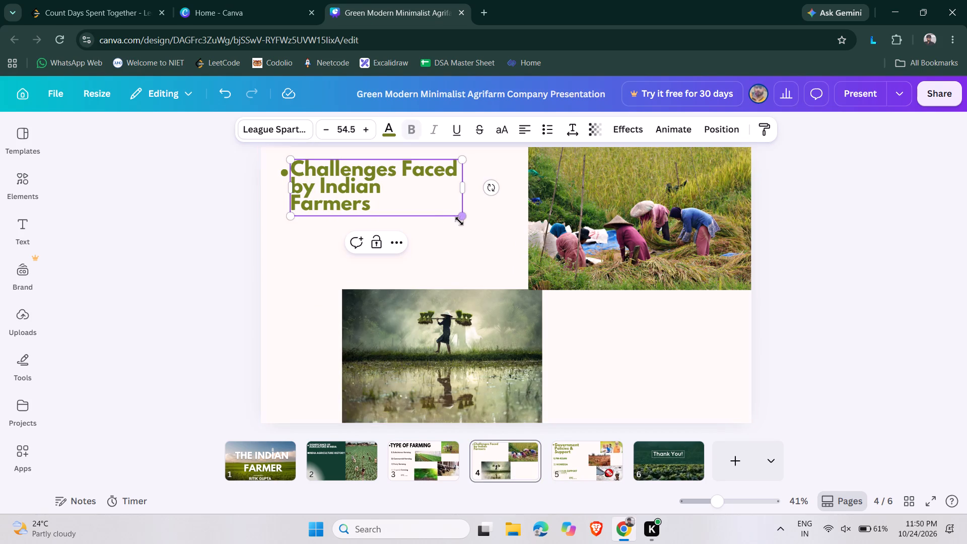
left_click_drag(460, 213, 511, 278)
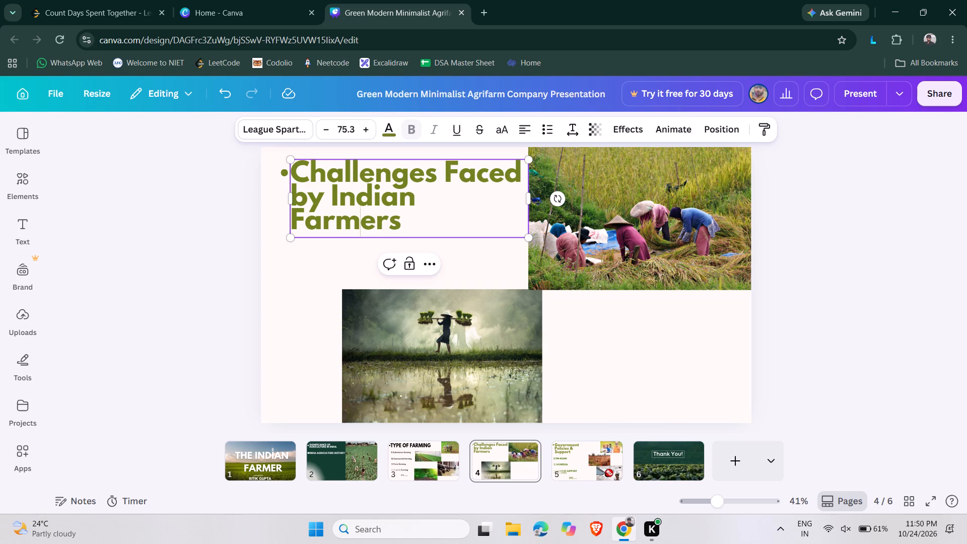
left_click(315, 275)
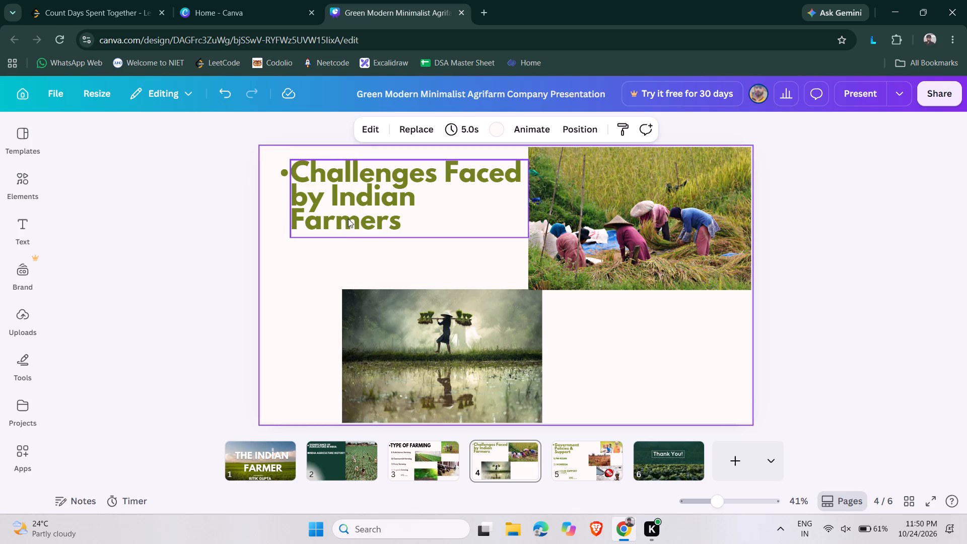
Lower the slide 4 heading to sit just above the water reflection photo, and place the bullet dot beside its first line.
left_click(348, 219)
left_click_drag(348, 219, 347, 252)
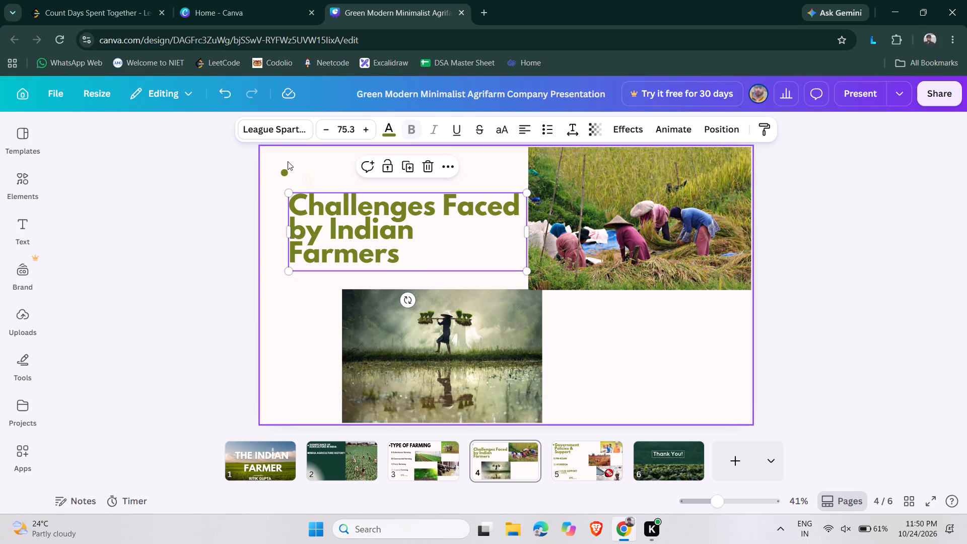
left_click_drag(274, 161, 297, 180)
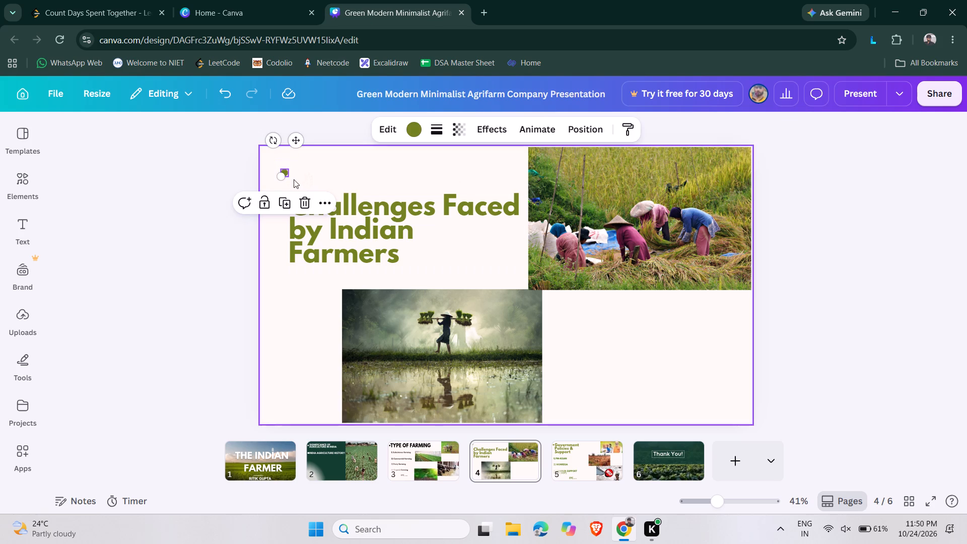
left_click_drag(295, 146, 291, 172)
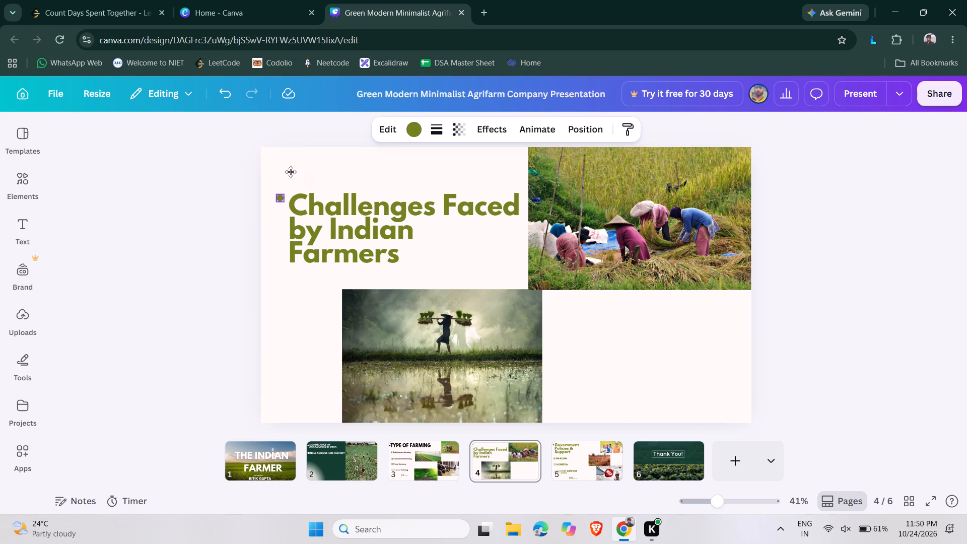
left_click_drag(291, 172, 286, 183)
left_click(788, 315)
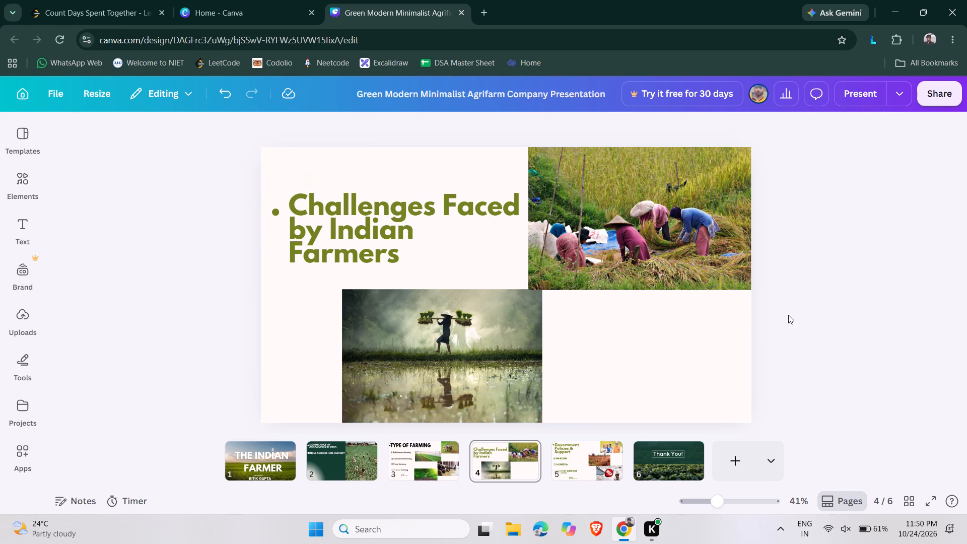
On slide 5, widen the Government Policies & Support heading's text box so the heading wraps onto two lines.
left_click(598, 463)
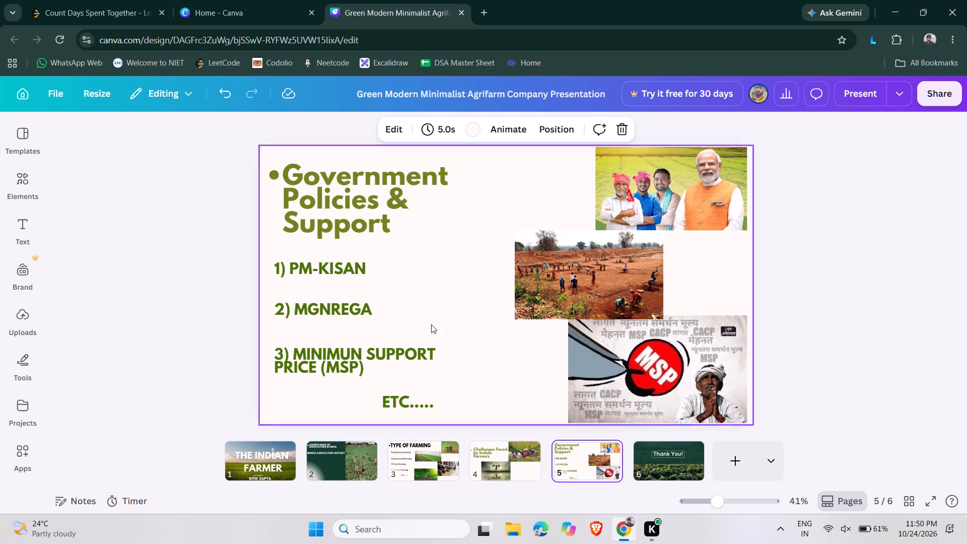
left_click(353, 199)
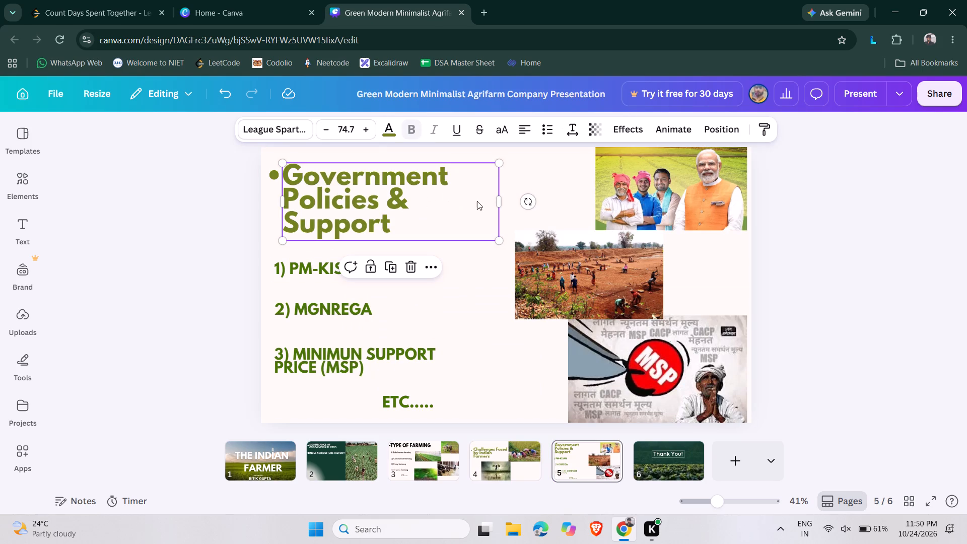
left_click_drag(501, 201, 560, 197)
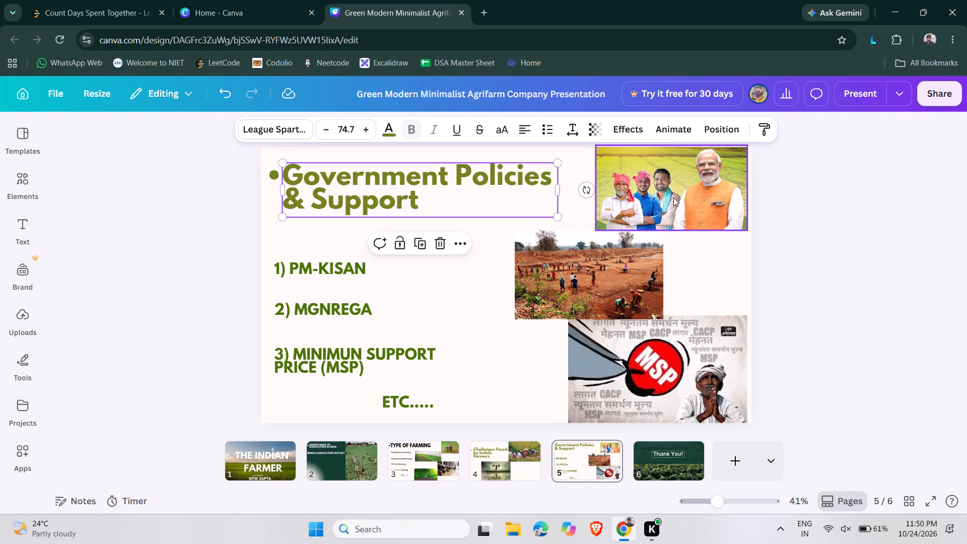
Enlarge the photo of the farmers with the man in the orange vest to about 701 × 394 px, aligned with the MSP image's left edge.
left_click(673, 197)
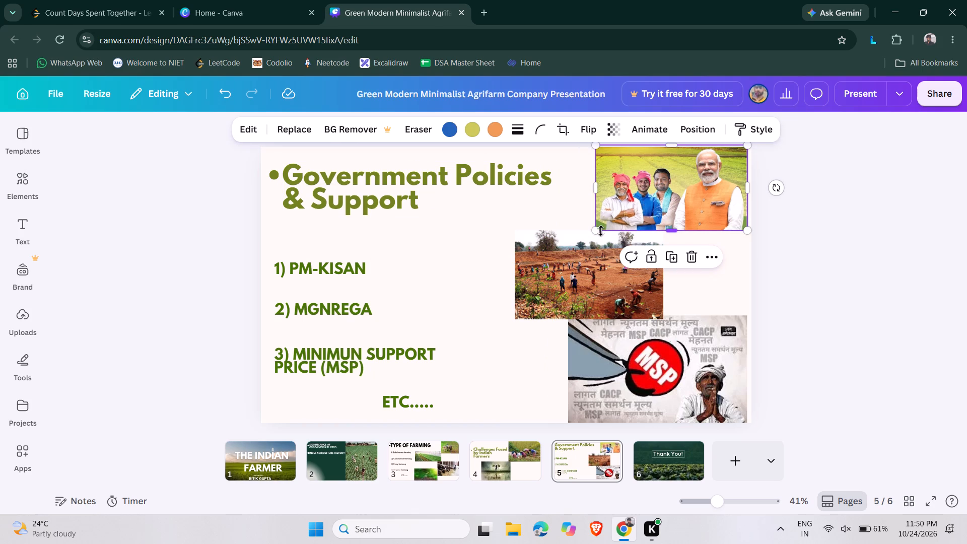
left_click_drag(597, 230, 566, 238)
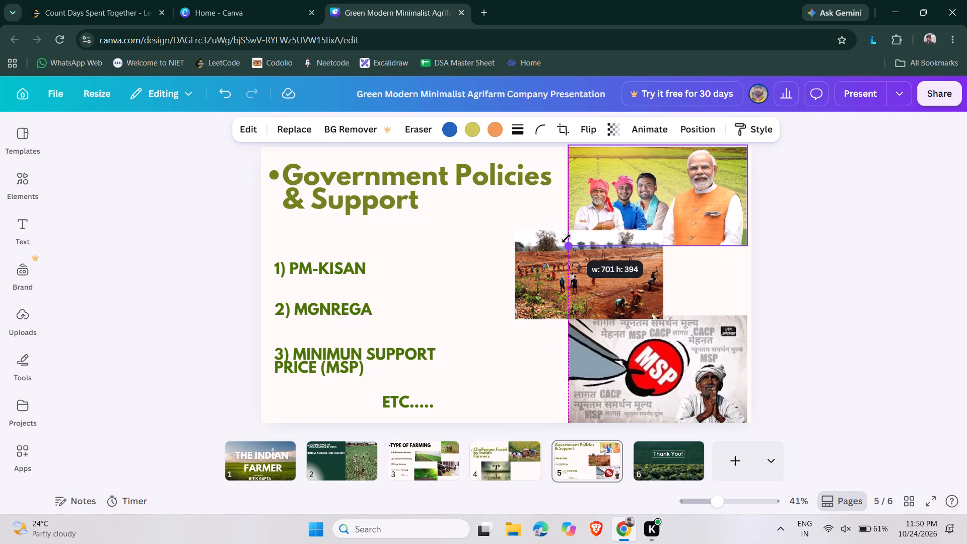
left_click_drag(566, 238, 565, 238)
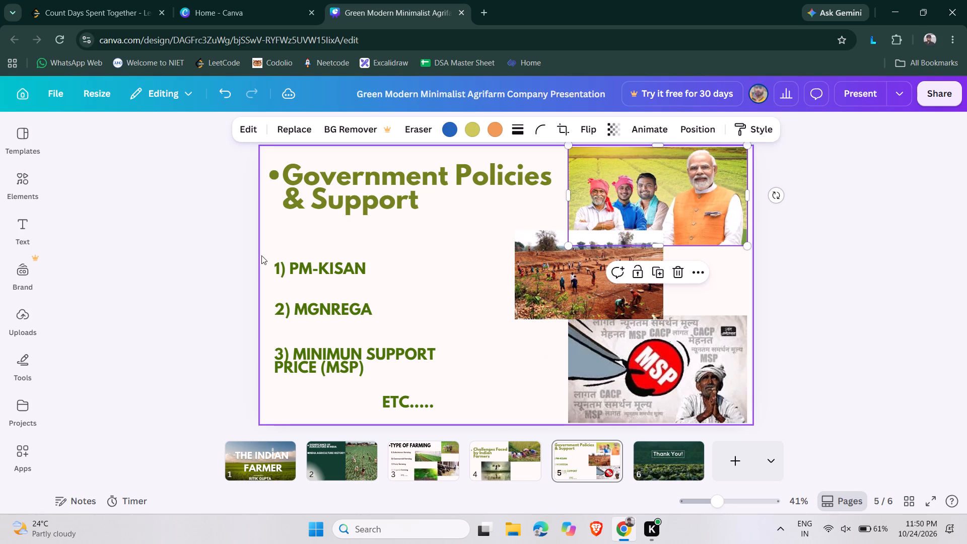
Move the four text lines of slide 5's policy list up together so they start just below the heading.
left_click_drag(274, 246, 431, 391)
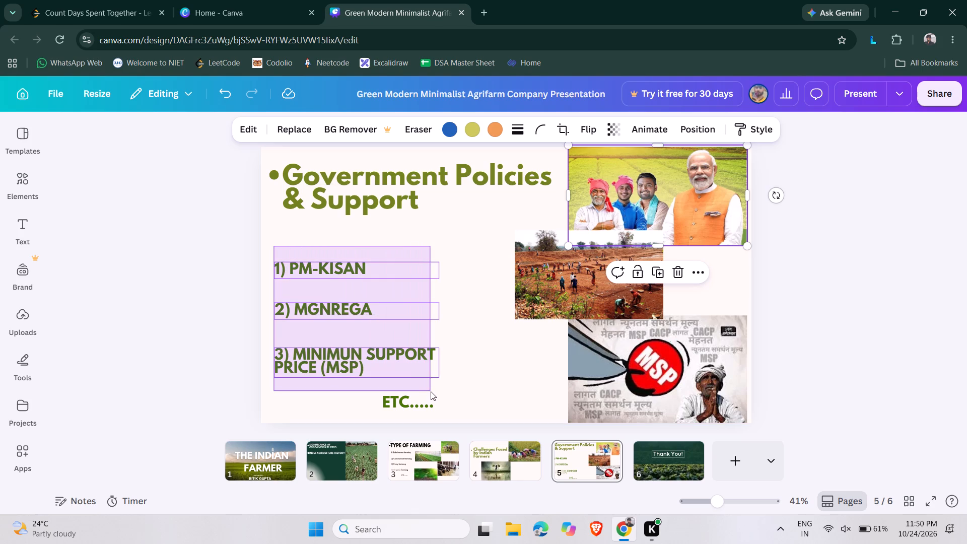
left_click_drag(431, 391, 450, 407)
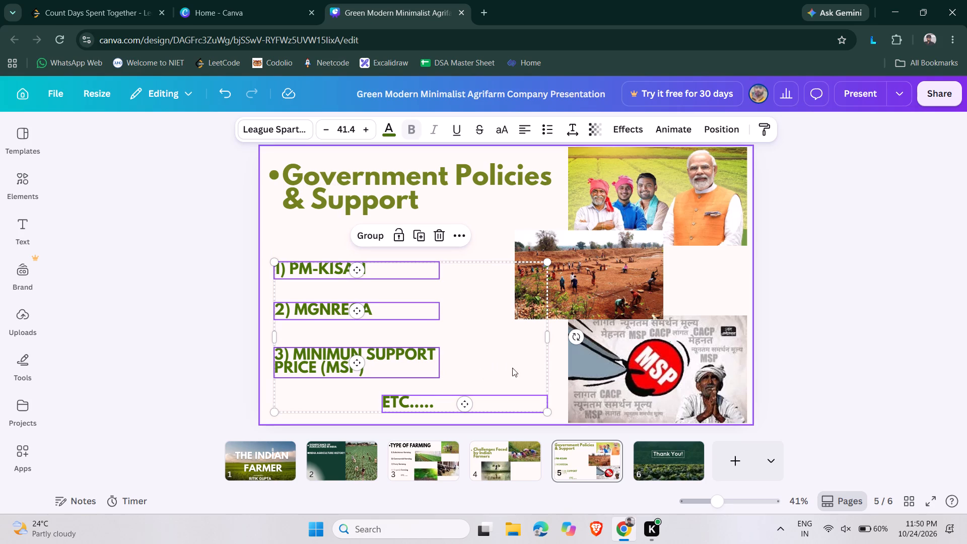
left_click_drag(506, 357, 511, 323)
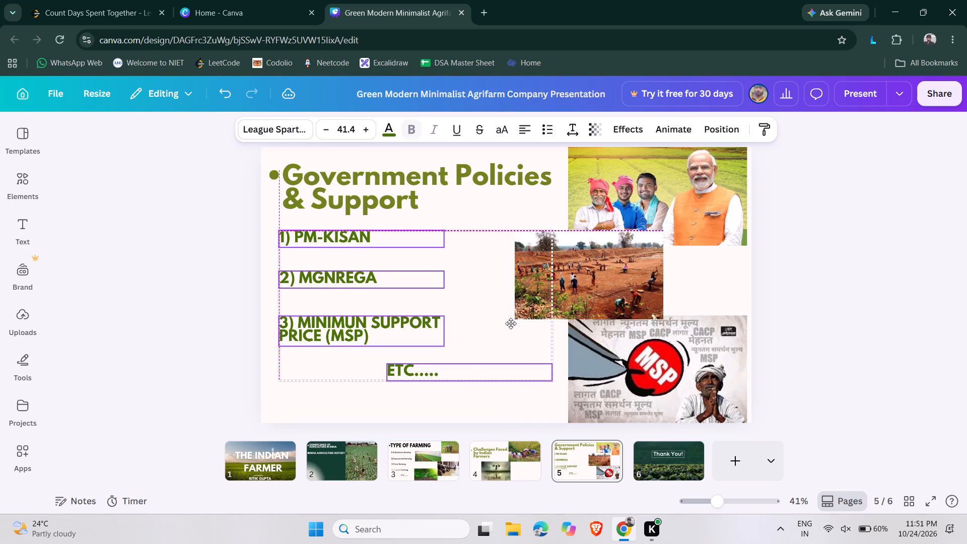
left_click_drag(511, 323, 512, 323)
Move the red-soil worksite photo beside the MGNREGA line, just below the level of the PM-KISAN line.
left_click(644, 283)
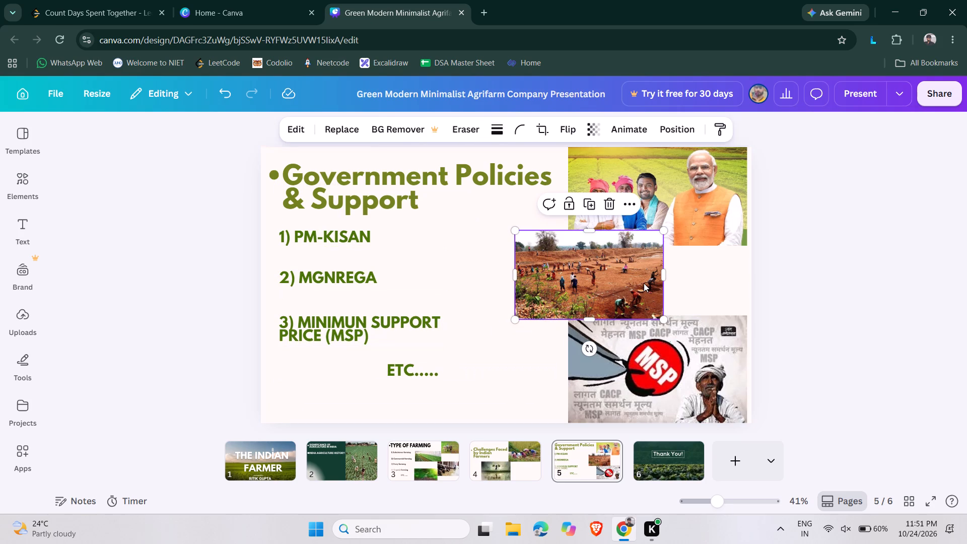
left_click_drag(598, 266, 539, 283)
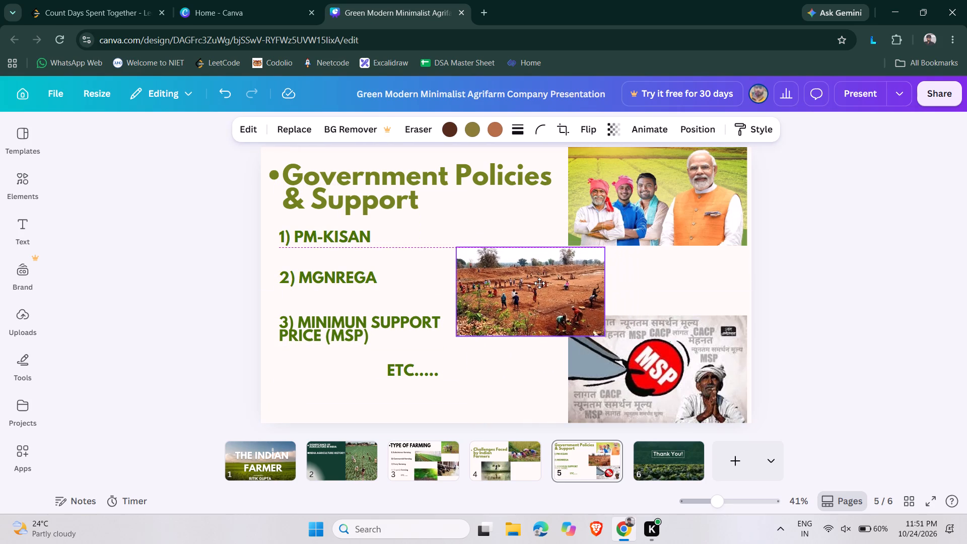
left_click_drag(539, 283, 541, 280)
Shrink the MSP image toward the slide's bottom-right corner and lower it slightly so its top meets the worksite photo's bottom edge.
left_click(604, 378)
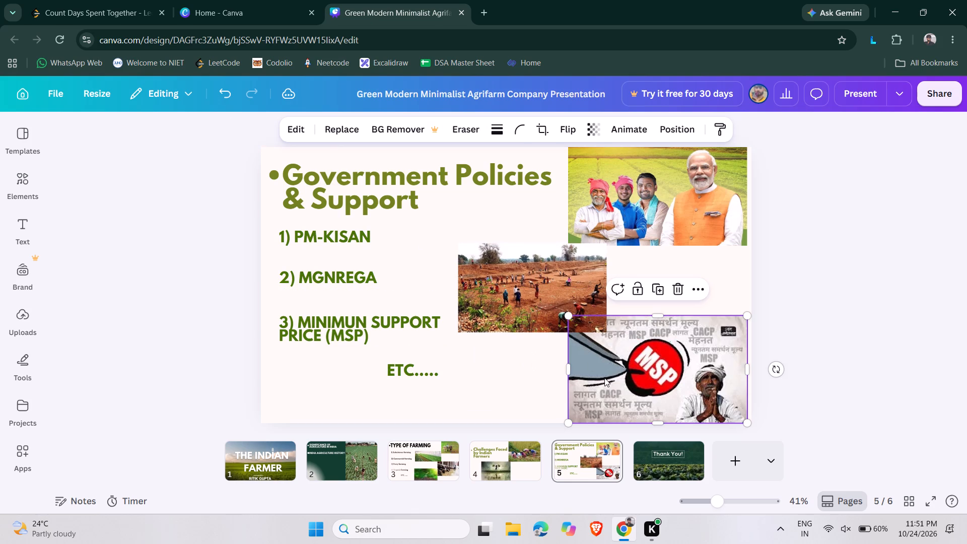
left_click_drag(566, 317, 569, 321)
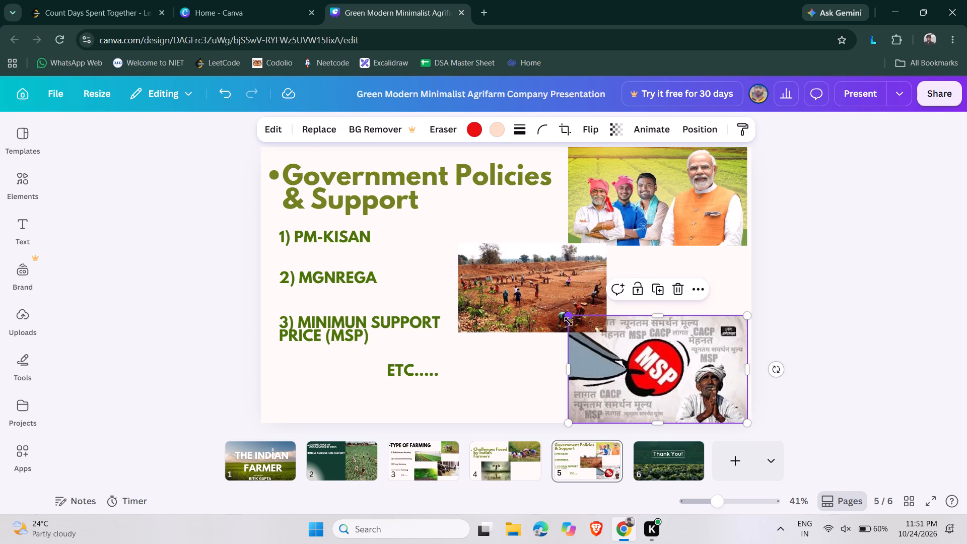
left_click_drag(569, 321, 582, 343)
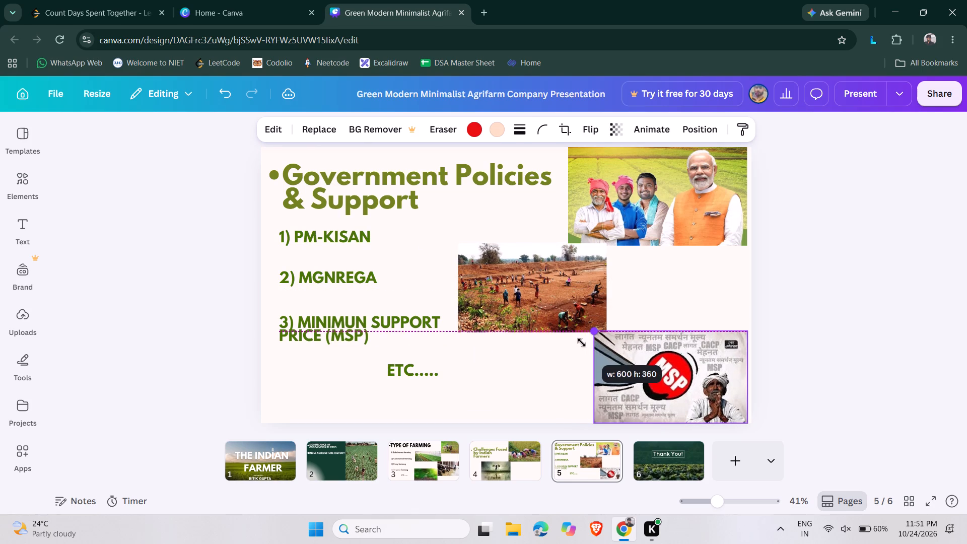
left_click_drag(582, 343, 579, 346)
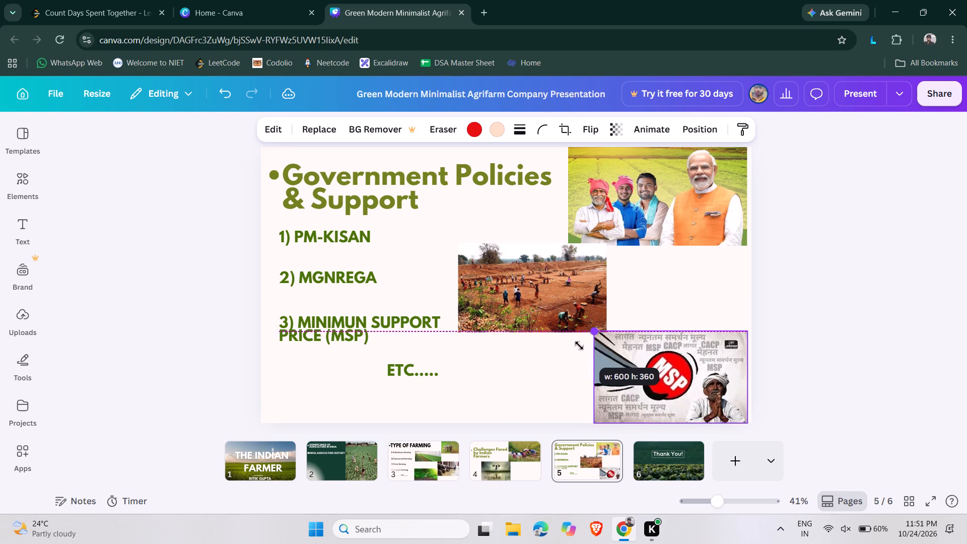
left_click_drag(579, 346, 578, 344)
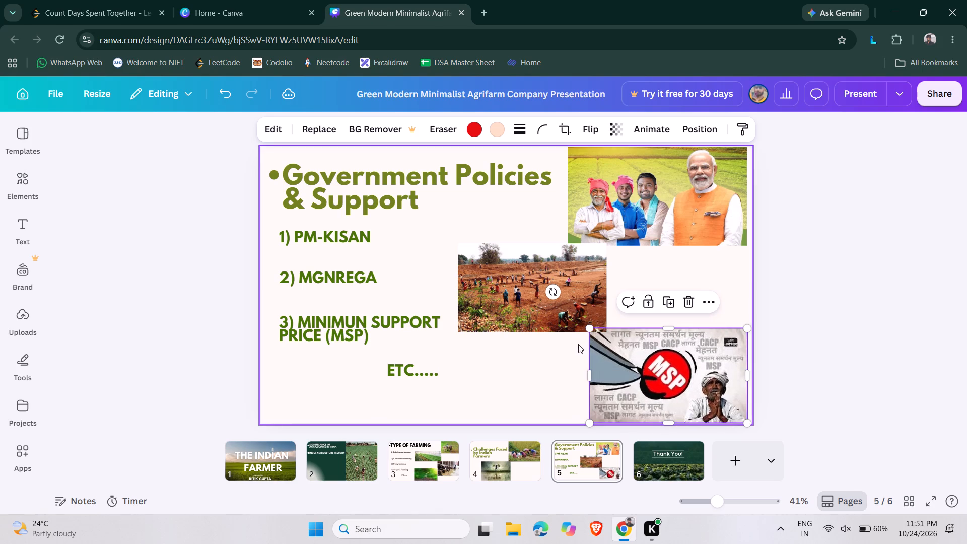
left_click(651, 366)
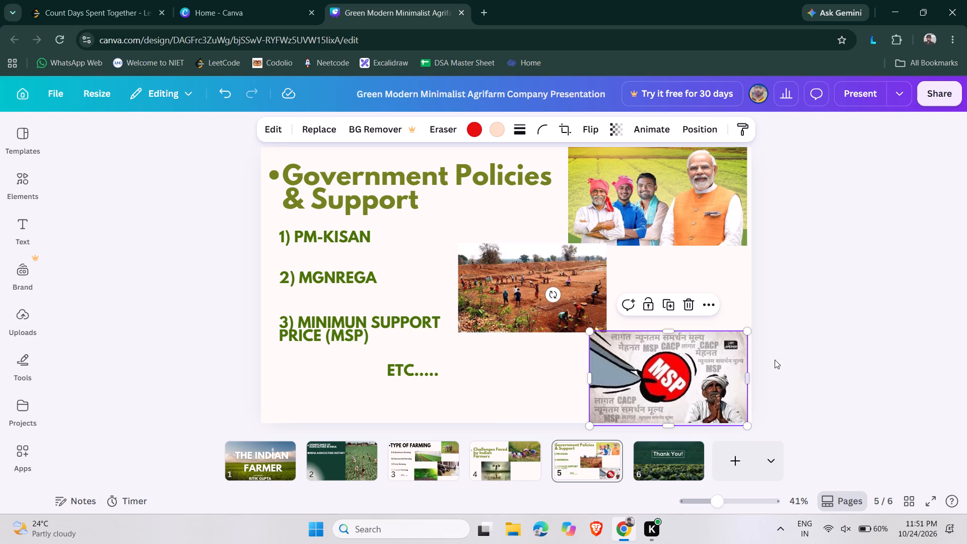
left_click(832, 367)
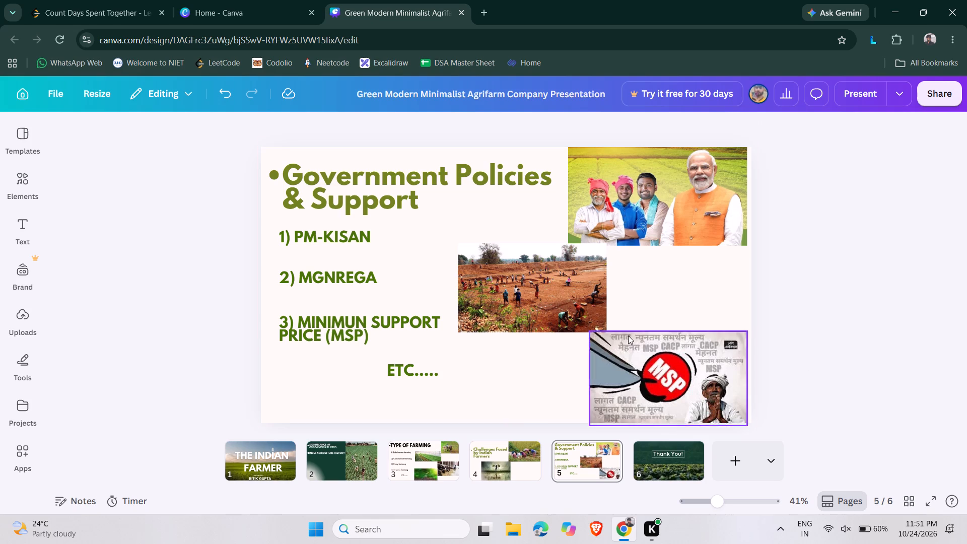
Enlarge all four policy list texts together until the Minimum Support Price line reaches the worksite photo's left edge.
left_click_drag(272, 223, 290, 242)
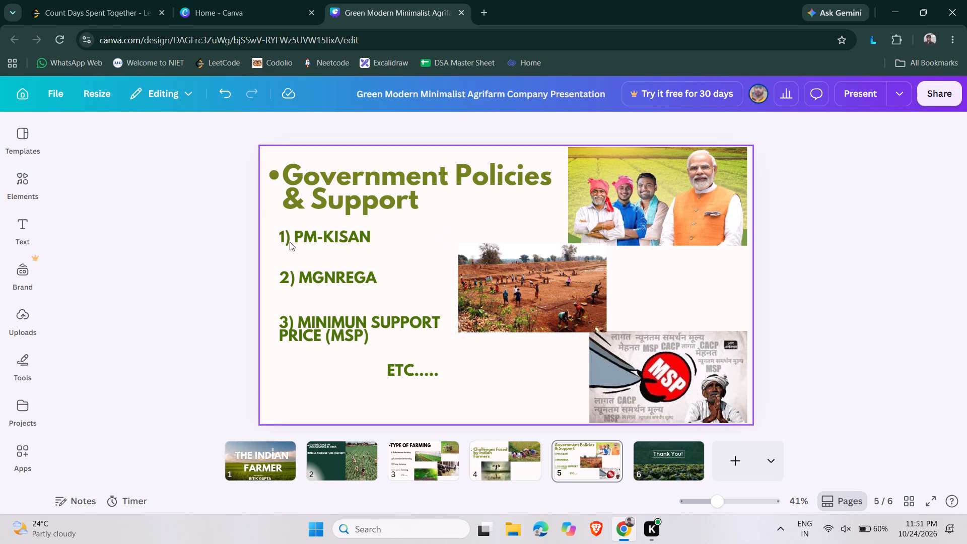
left_click_drag(290, 242, 415, 385)
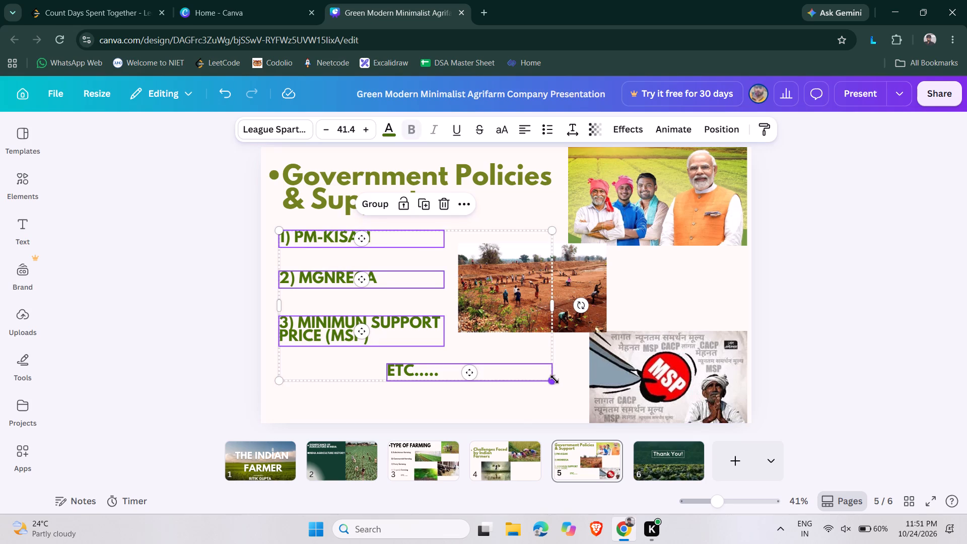
left_click_drag(555, 379, 582, 393)
left_click(701, 308)
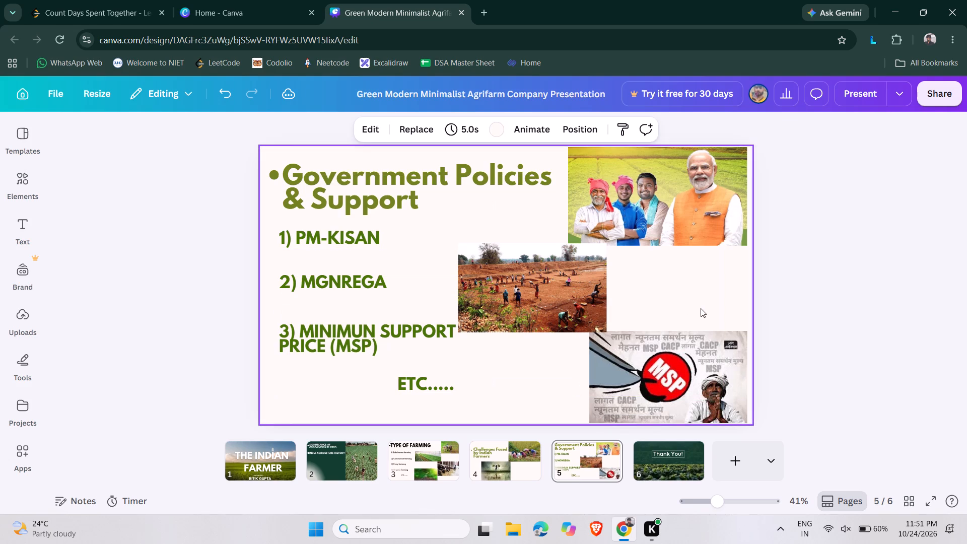
On slide 6, enlarge the Thank You! text together with its frame and centre them horizontally within the dark green area.
left_click(672, 466)
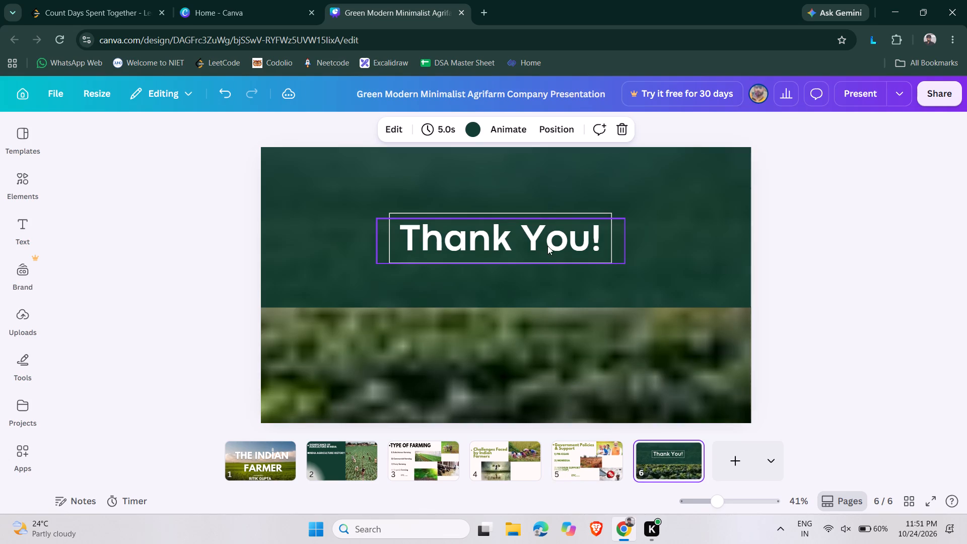
left_click(547, 244)
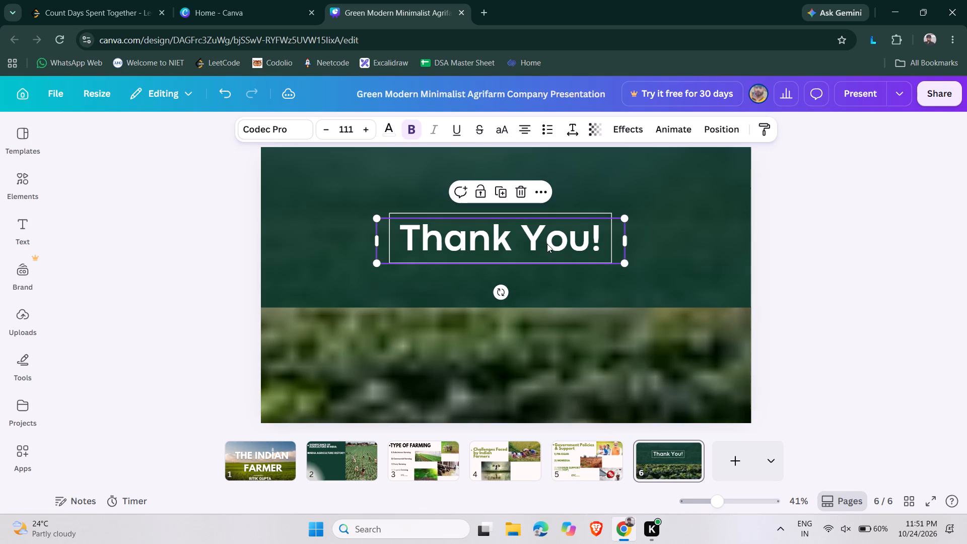
left_click(676, 249)
left_click_drag(368, 184, 666, 283)
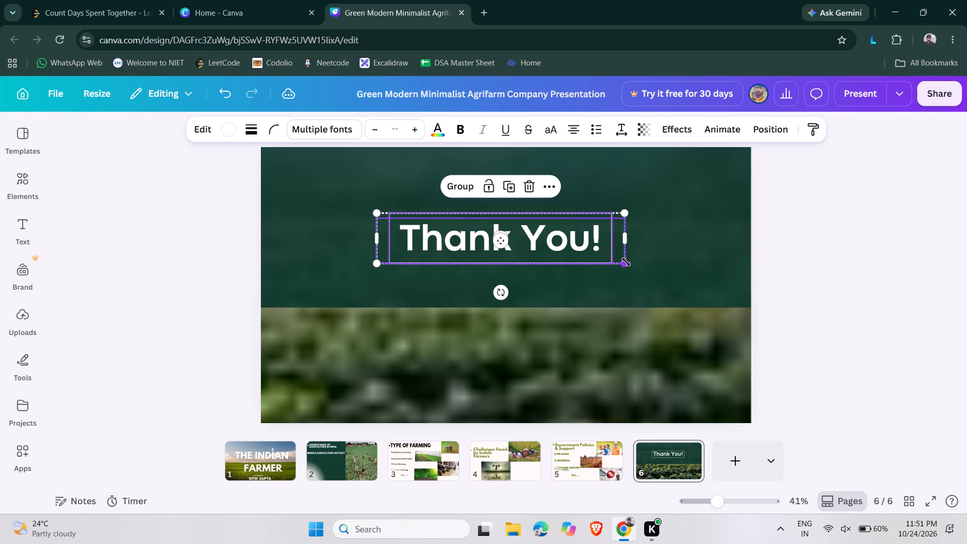
left_click_drag(626, 262, 701, 297)
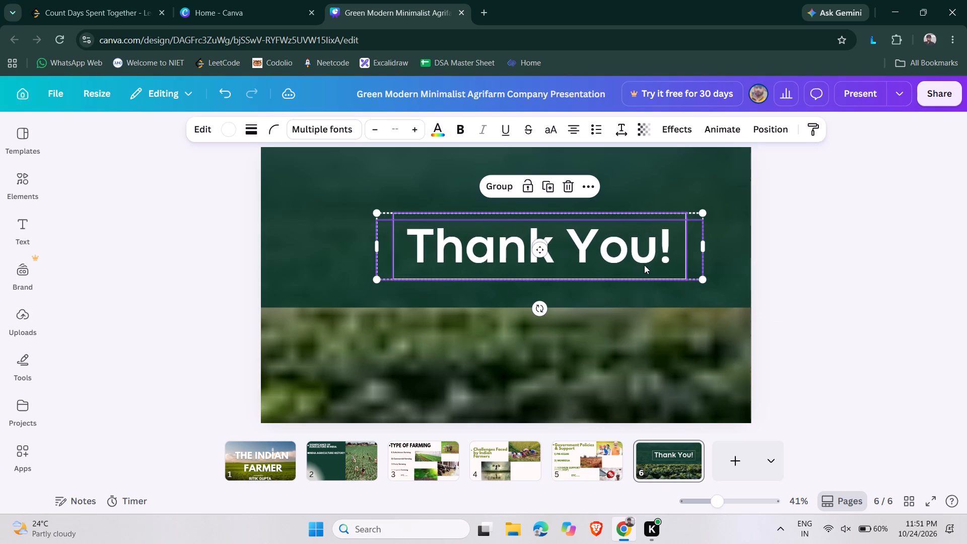
left_click_drag(644, 265, 611, 250)
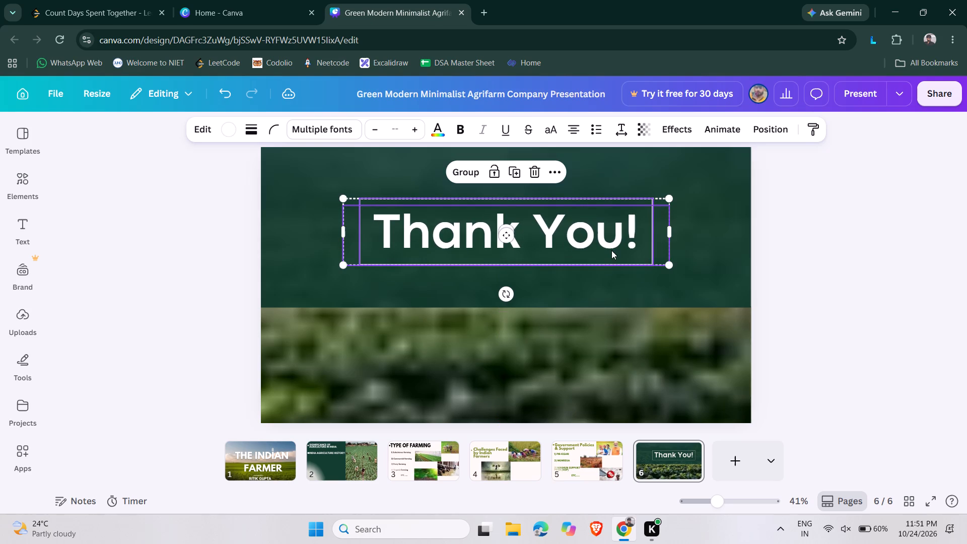
left_click(787, 321)
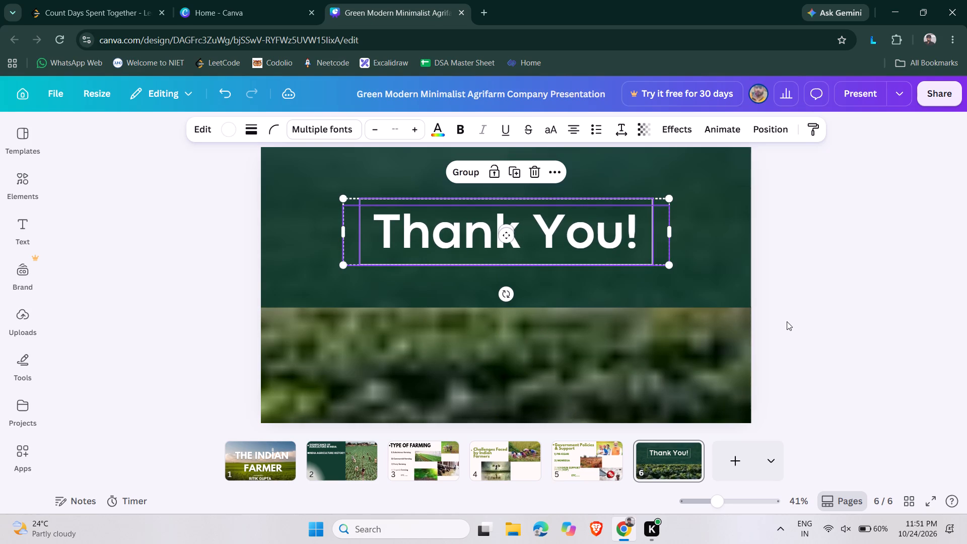
Review slides 5 back to 1 and forward again to check their layouts.
left_click(613, 463)
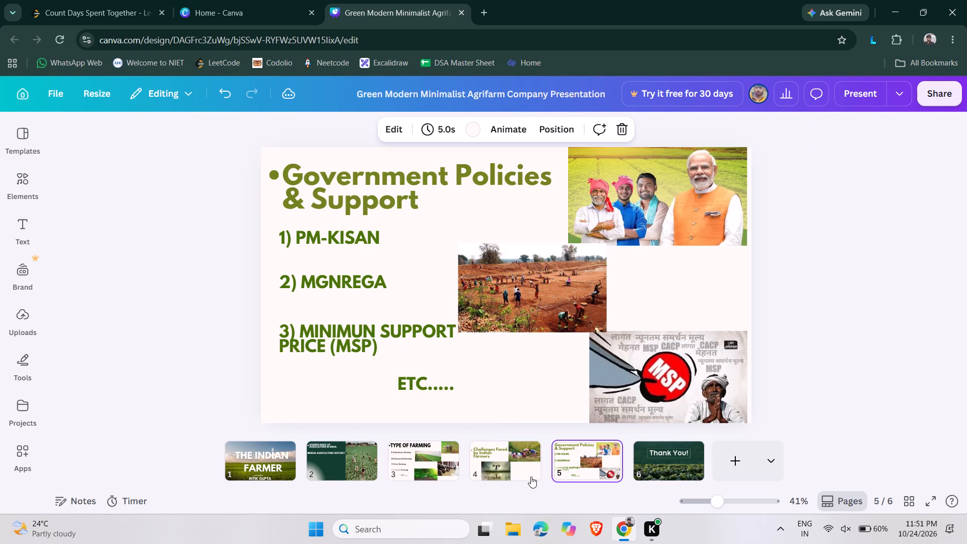
left_click(514, 474)
left_click(423, 480)
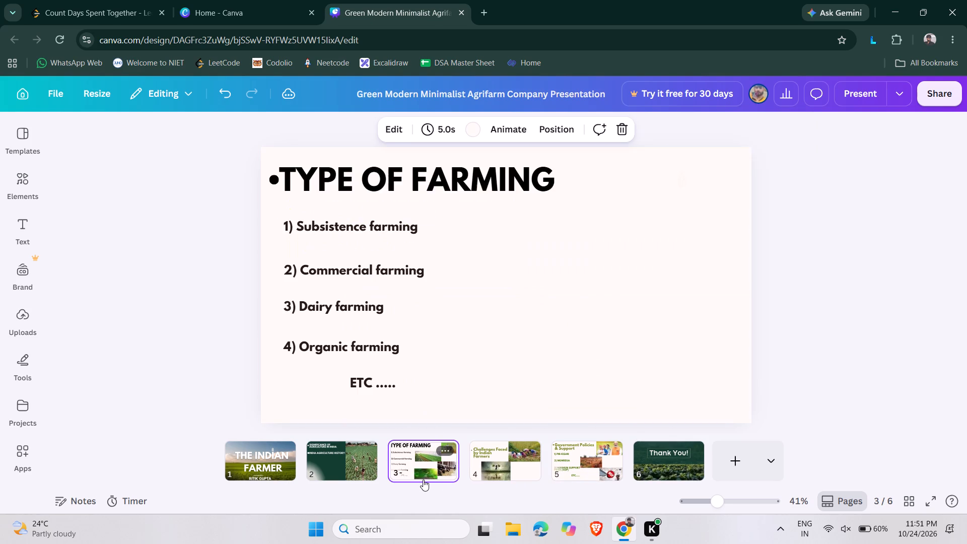
left_click(367, 475)
left_click(273, 469)
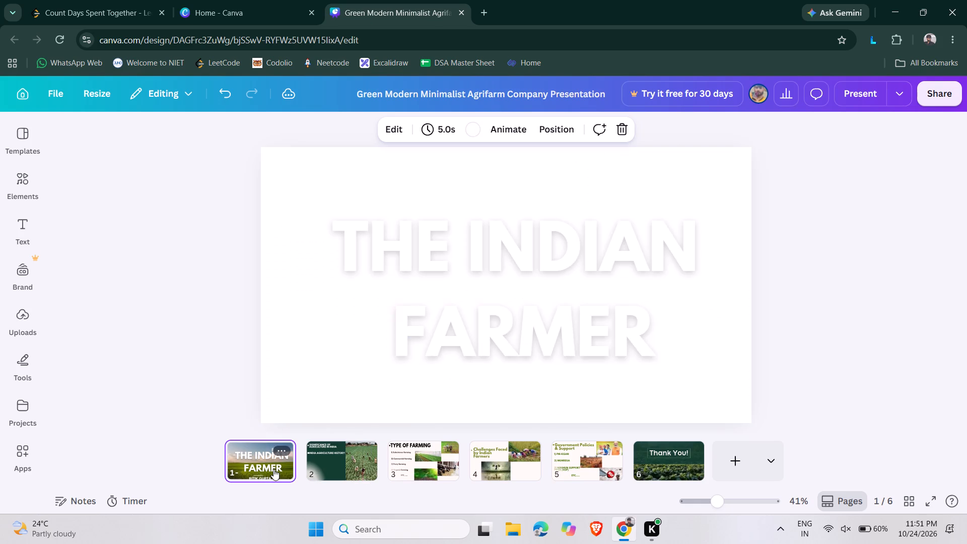
left_click(314, 465)
left_click(396, 458)
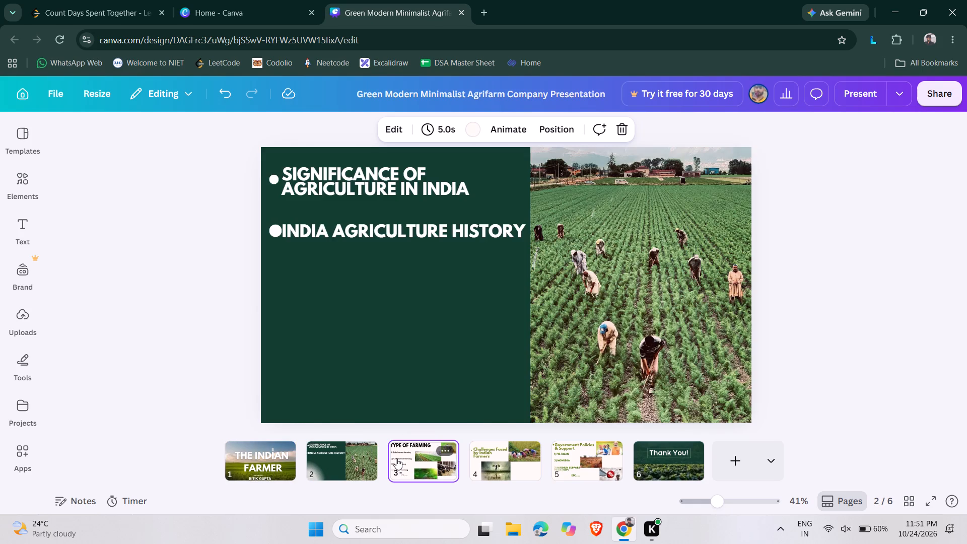
On slide 4, shrink the Challenges Faced by Indian Farmers heading with its bullet and move them up near the slide's top-left.
left_click(490, 460)
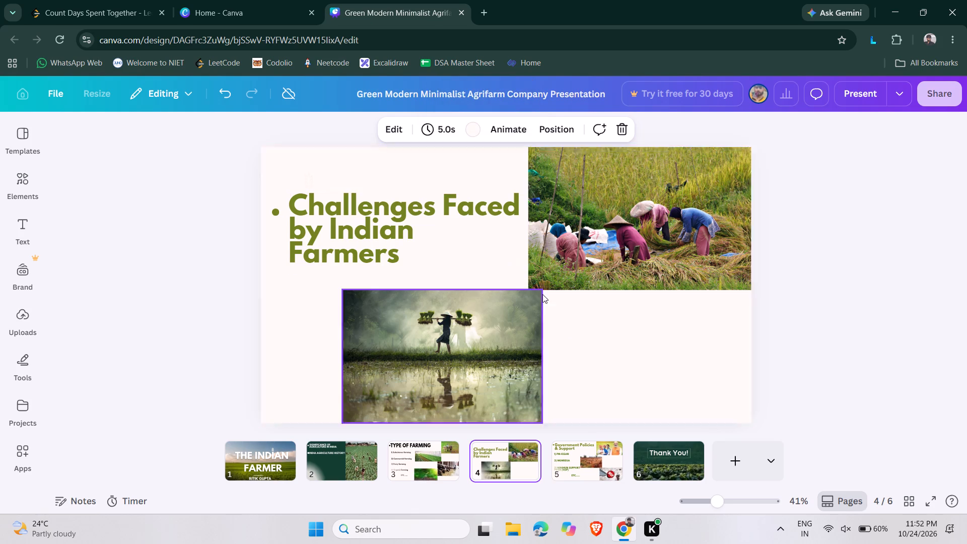
left_click(568, 283)
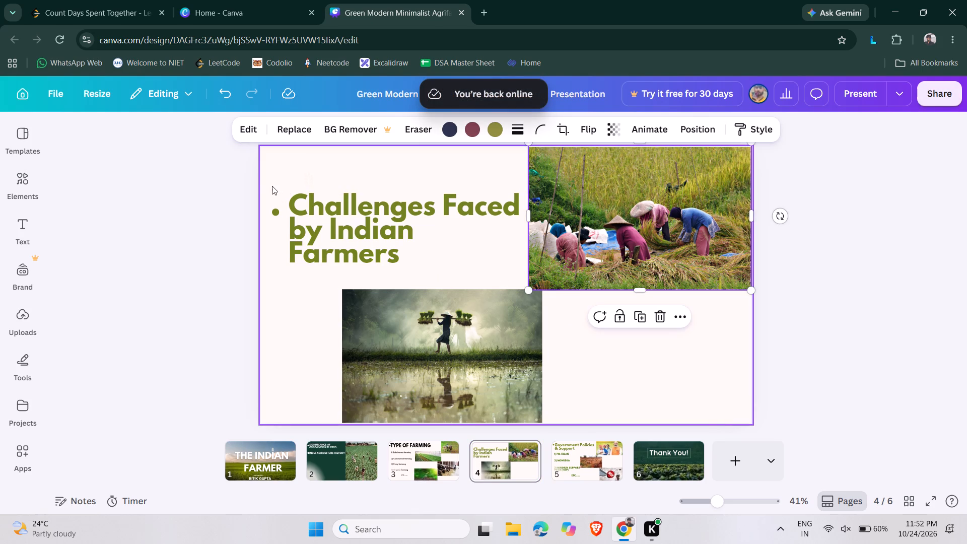
left_click_drag(272, 186, 469, 264)
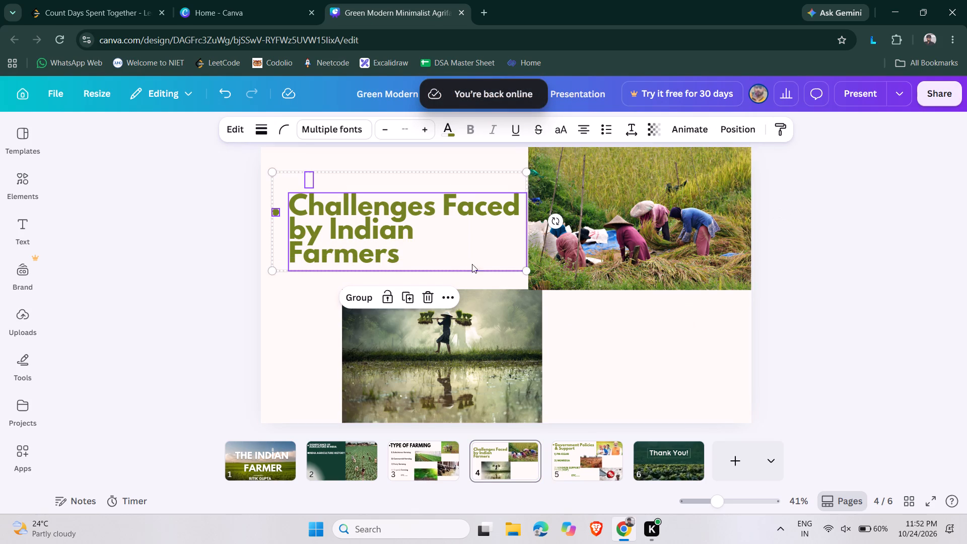
left_click_drag(525, 267, 464, 250)
left_click_drag(420, 232, 428, 213)
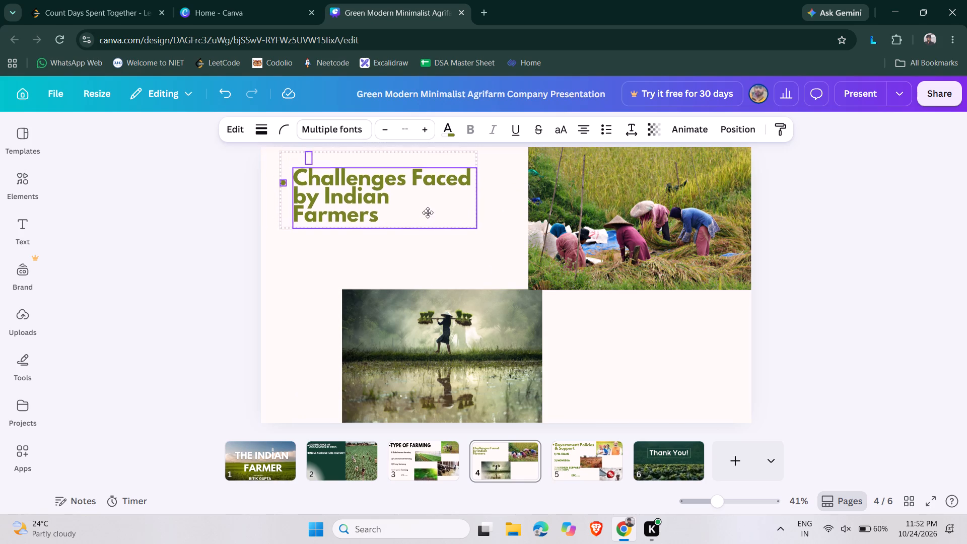
left_click_drag(428, 213, 426, 214)
Place the water reflection photo below the slide 4 heading and the harvest photo beside it, with their top edges aligned.
left_click_drag(424, 338, 365, 299)
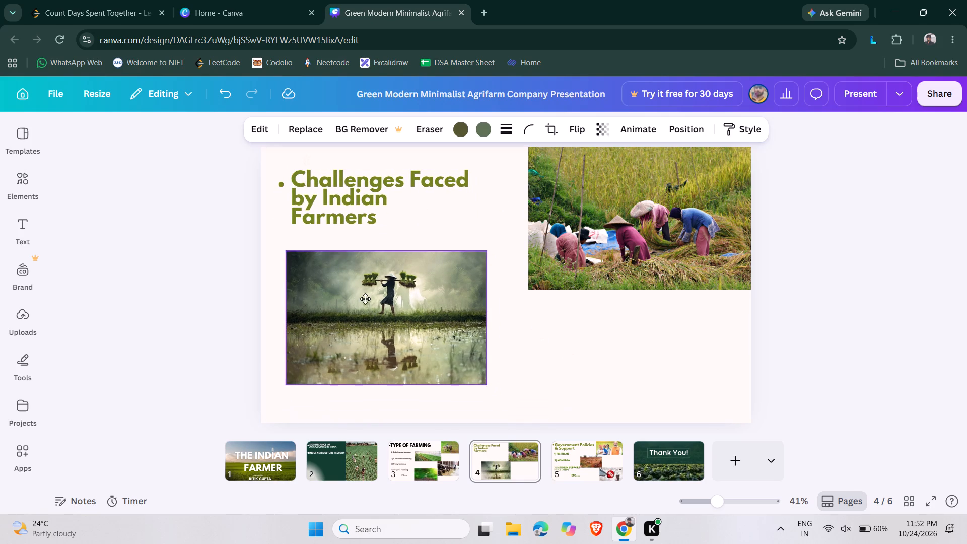
left_click_drag(365, 299, 361, 294)
left_click_drag(574, 258, 555, 359)
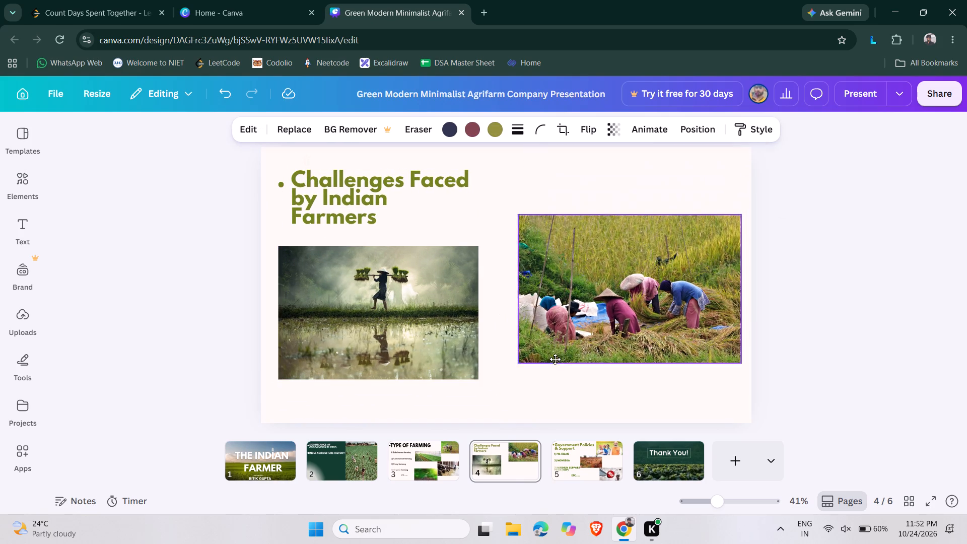
left_click_drag(555, 359, 550, 361)
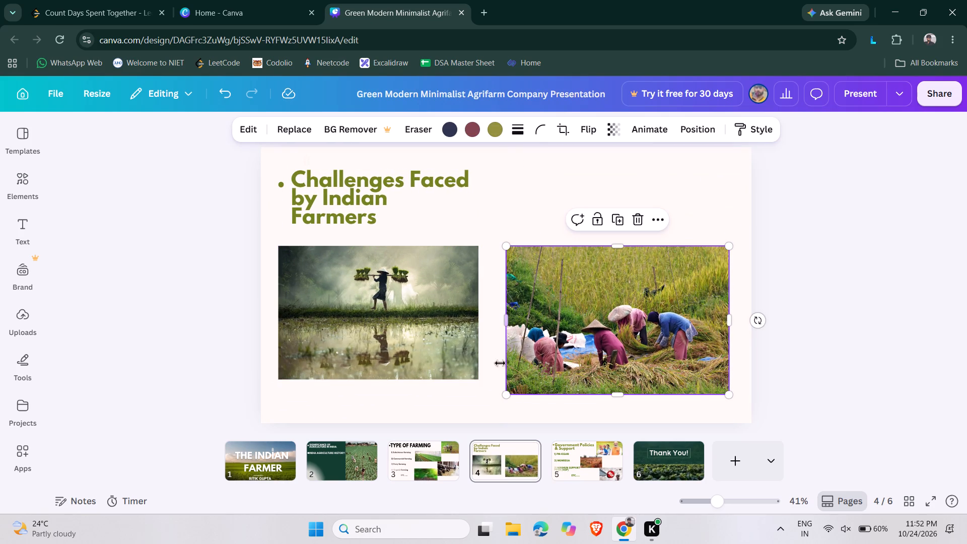
Enlarge the water reflection photo to about 877 × 585 px so it matches the harvest photo's height and nearly touches it.
left_click(462, 367)
left_click_drag(476, 378, 494, 403)
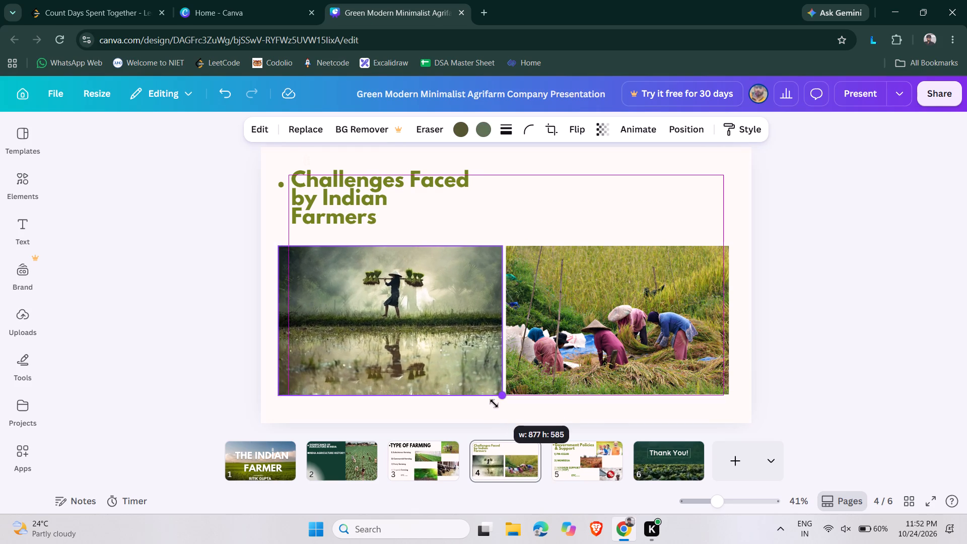
left_click_drag(494, 403, 494, 404)
left_click(538, 211)
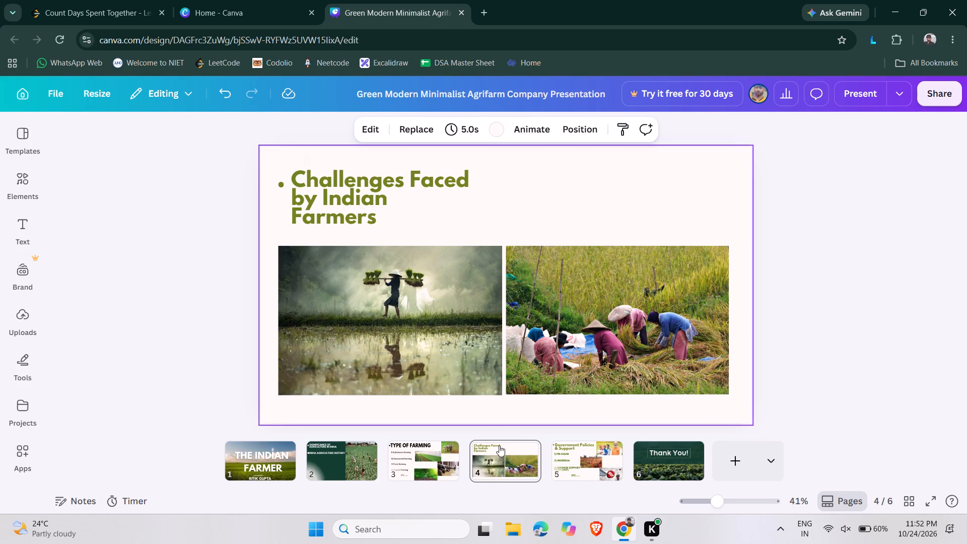
Review the layouts of slides 3 and 5, including the Government Policies & Support heading.
left_click(405, 467)
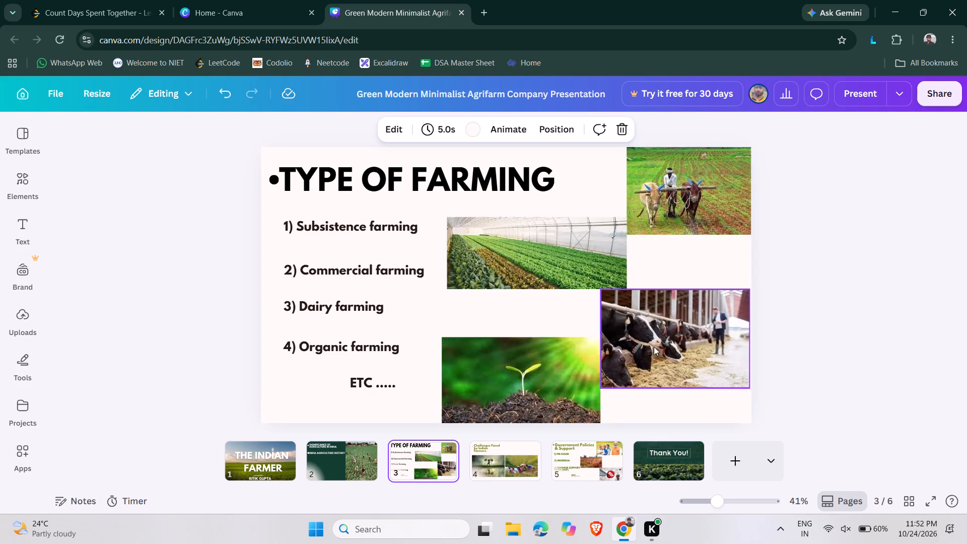
left_click(586, 463)
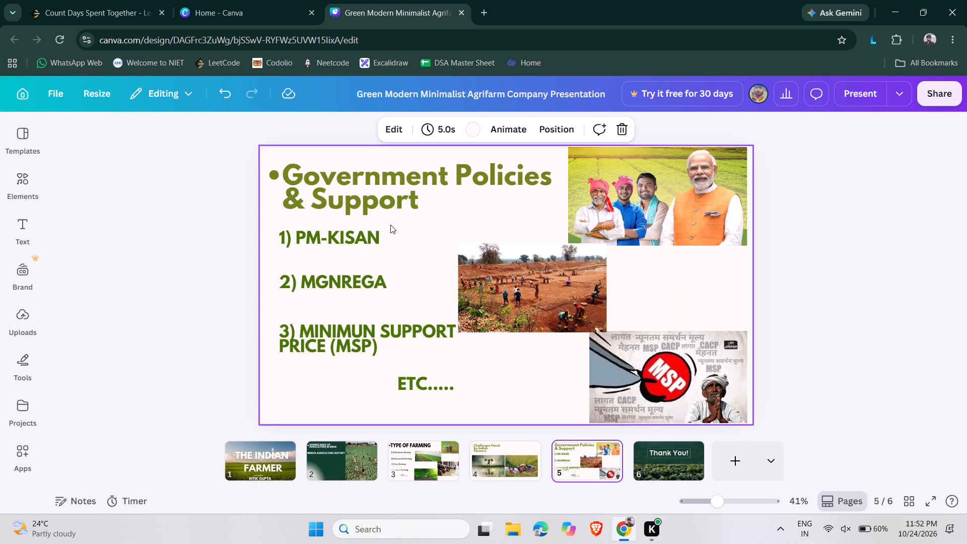
left_click(366, 196)
double_click(308, 200)
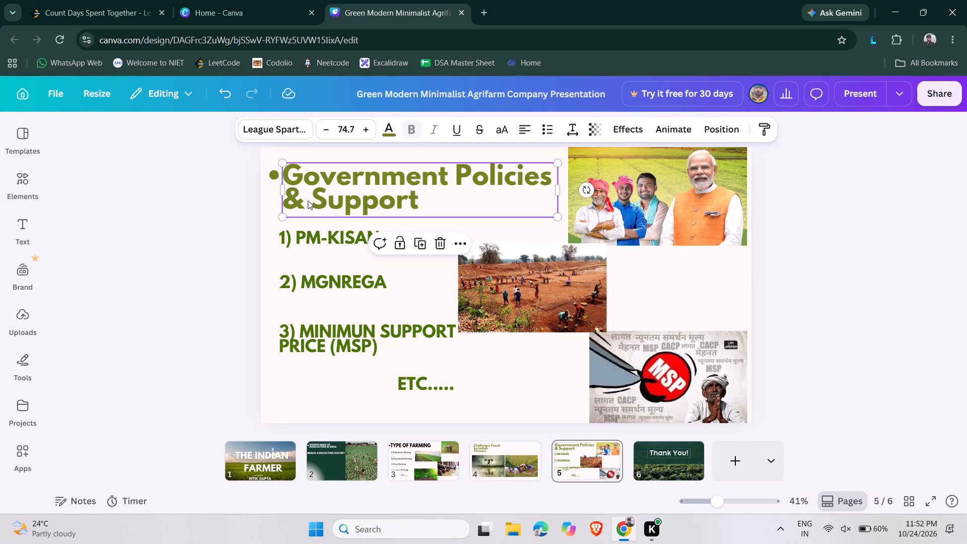
left_click(308, 200)
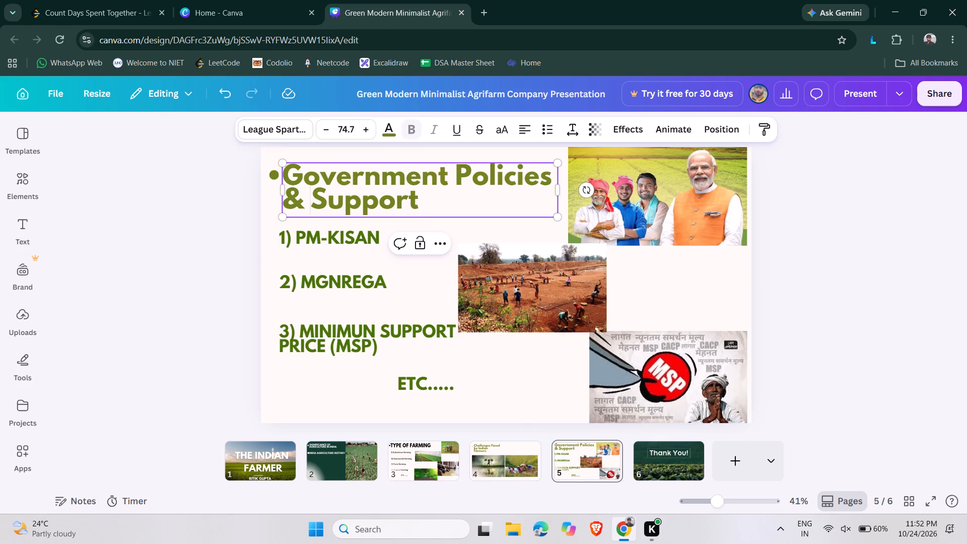
left_click(560, 187)
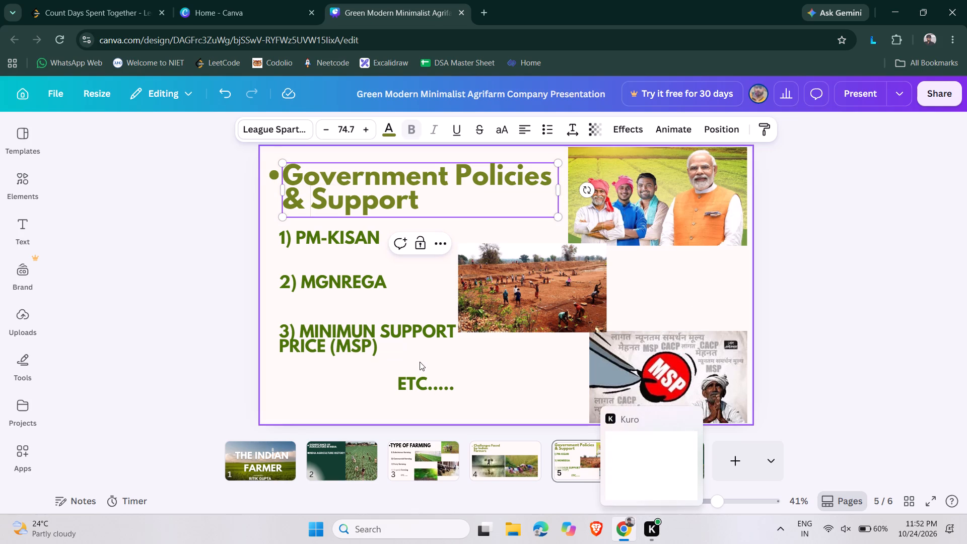
scroll(420, 362, "right", 1)
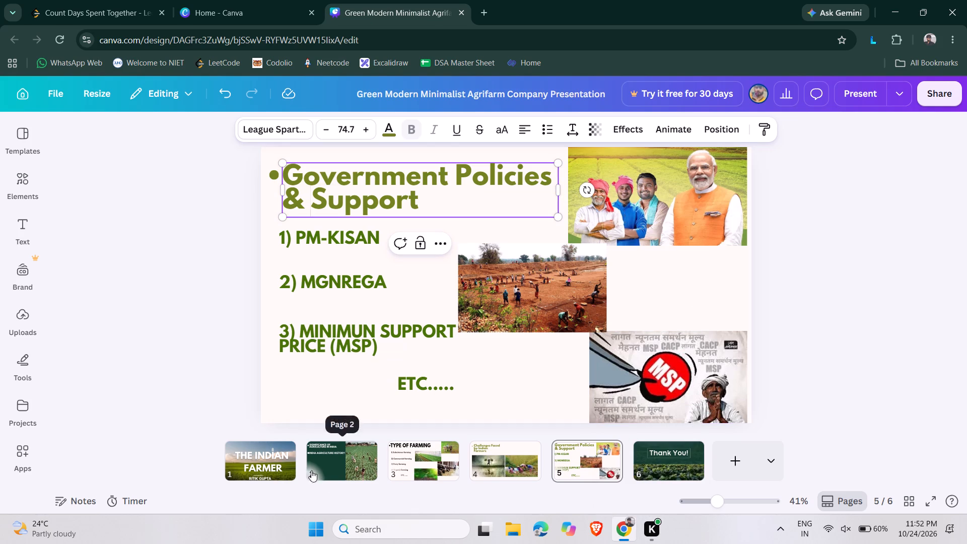
On slide 1, move the THE INDIAN FARMER title up and centre it, placing the wheat icon directly above the second I of INDIAN.
left_click(243, 457)
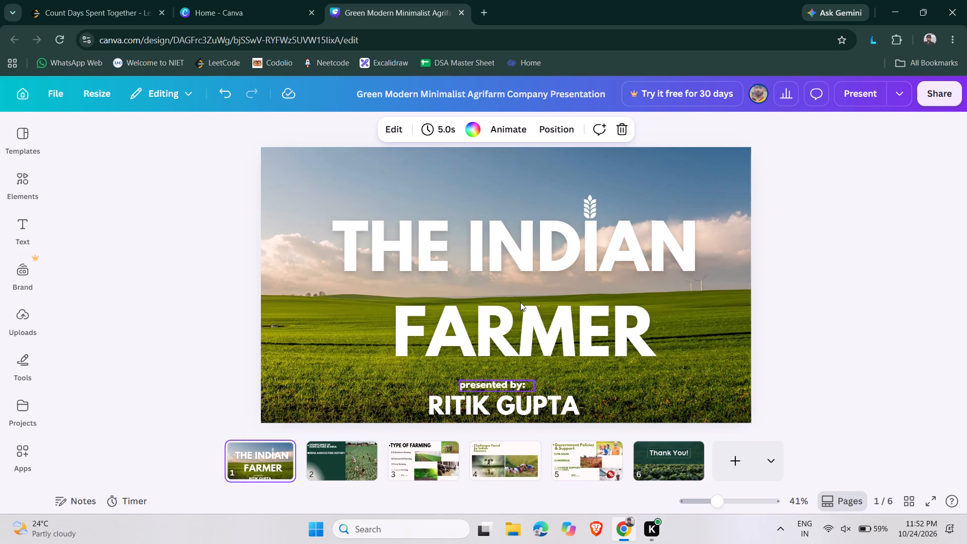
left_click_drag(553, 235, 515, 230)
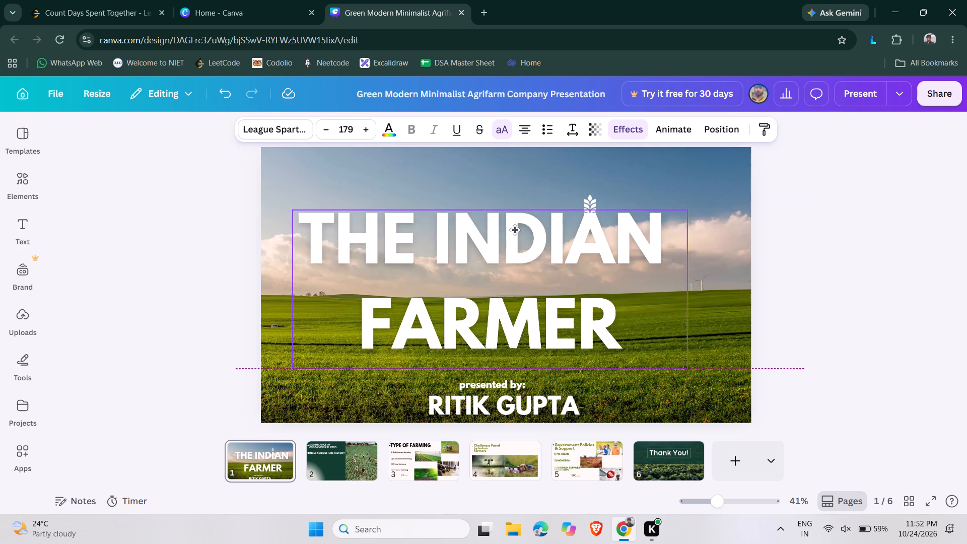
left_click_drag(515, 230, 541, 227)
left_click(792, 211)
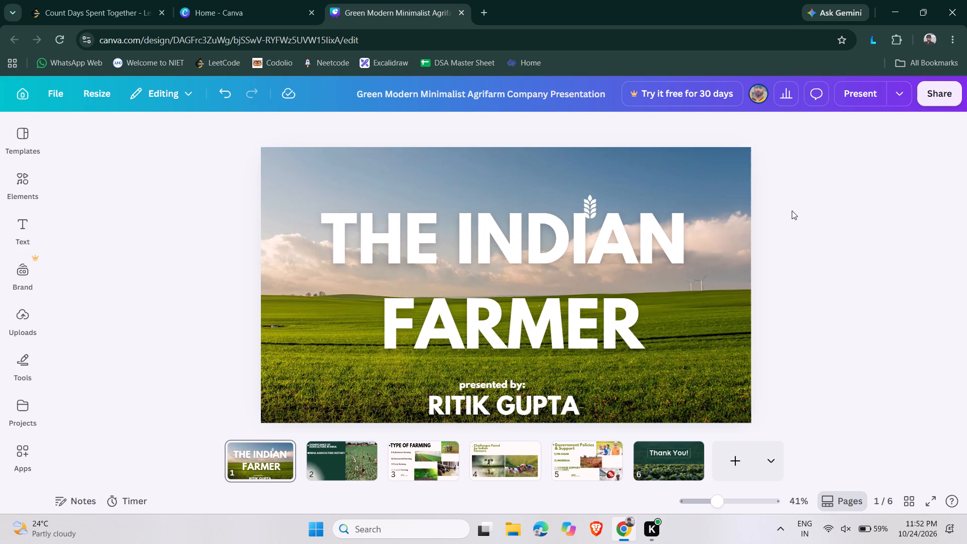
left_click_drag(587, 199, 583, 192)
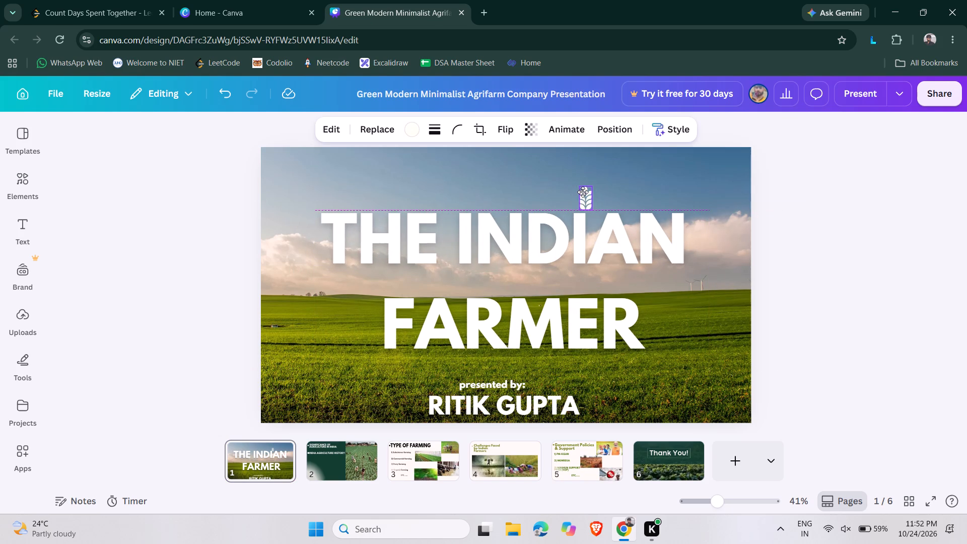
left_click_drag(583, 192, 576, 194)
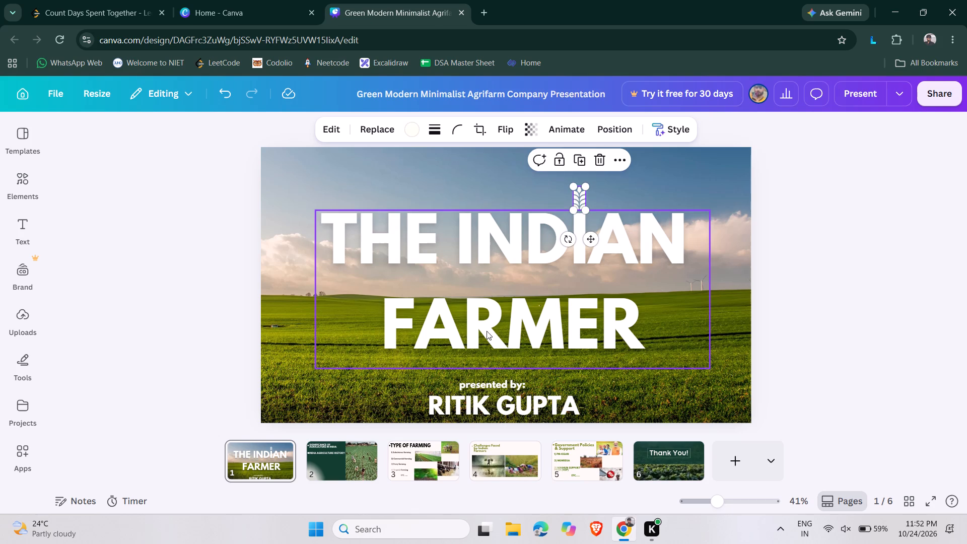
left_click_drag(472, 338, 471, 325)
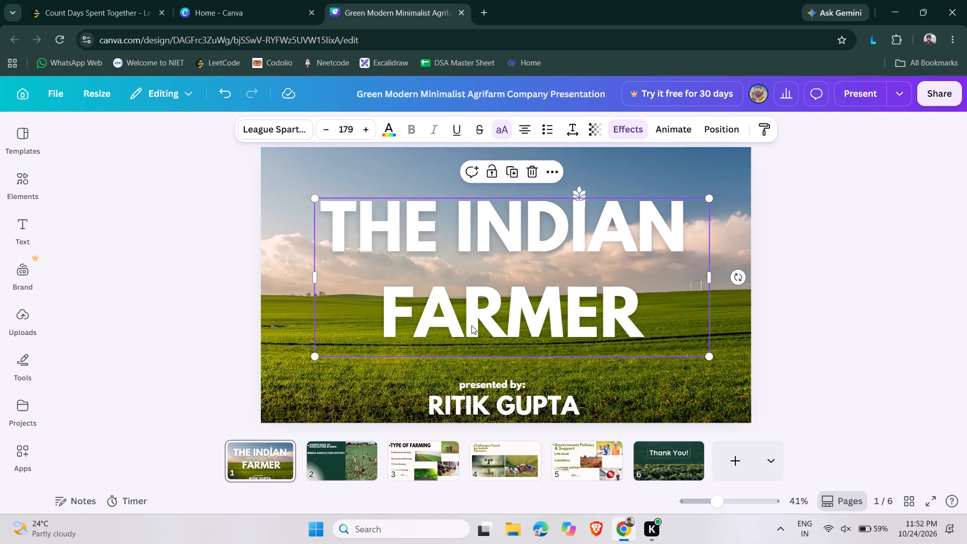
left_click(576, 180)
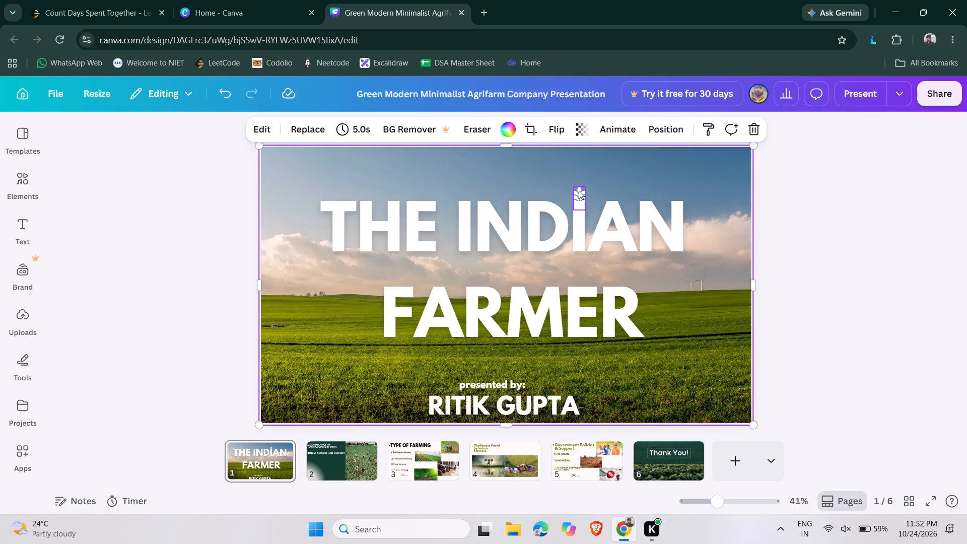
left_click_drag(579, 192, 579, 187)
left_click_drag(579, 187, 580, 173)
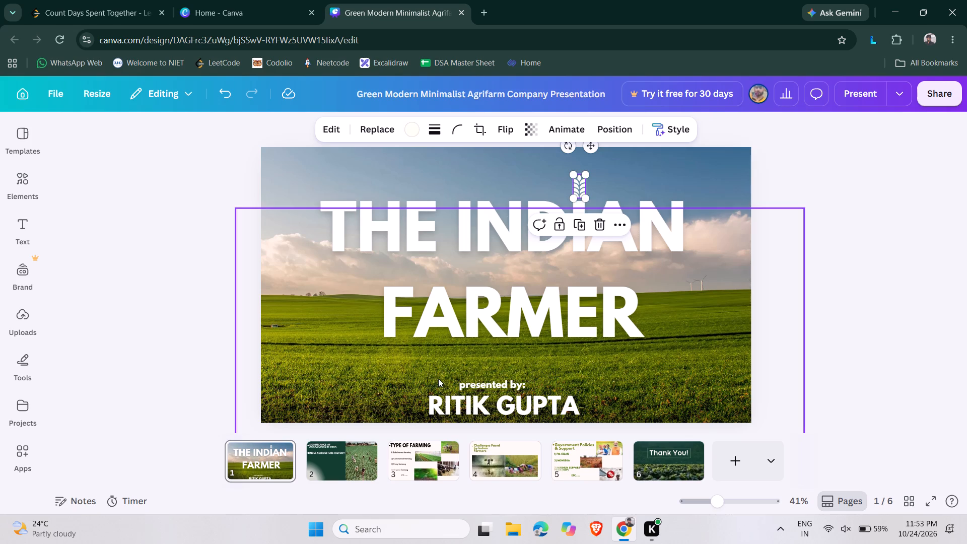
Move slide 1's dark gradient overlay up until its top edge meets the slide's top edge.
left_click_drag(426, 376, 428, 343)
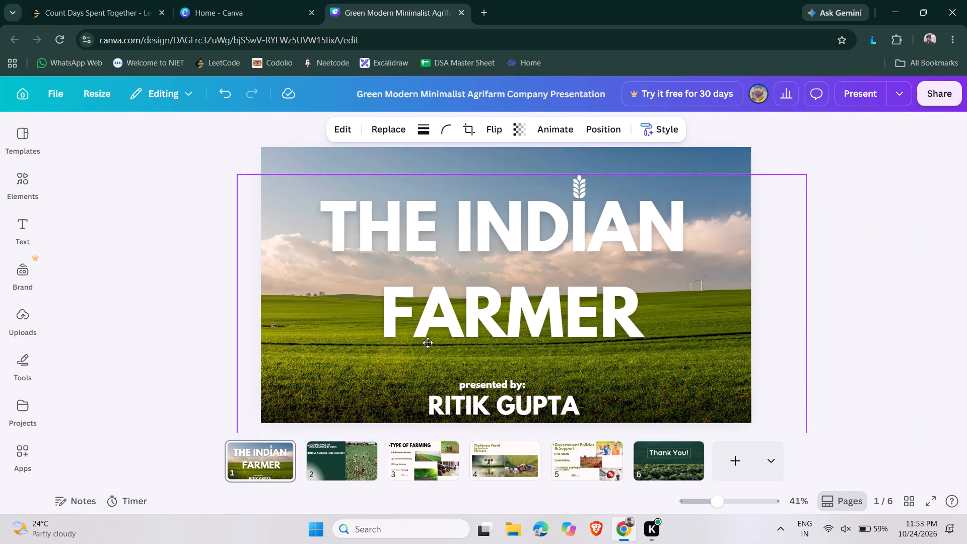
left_click_drag(428, 343, 424, 323)
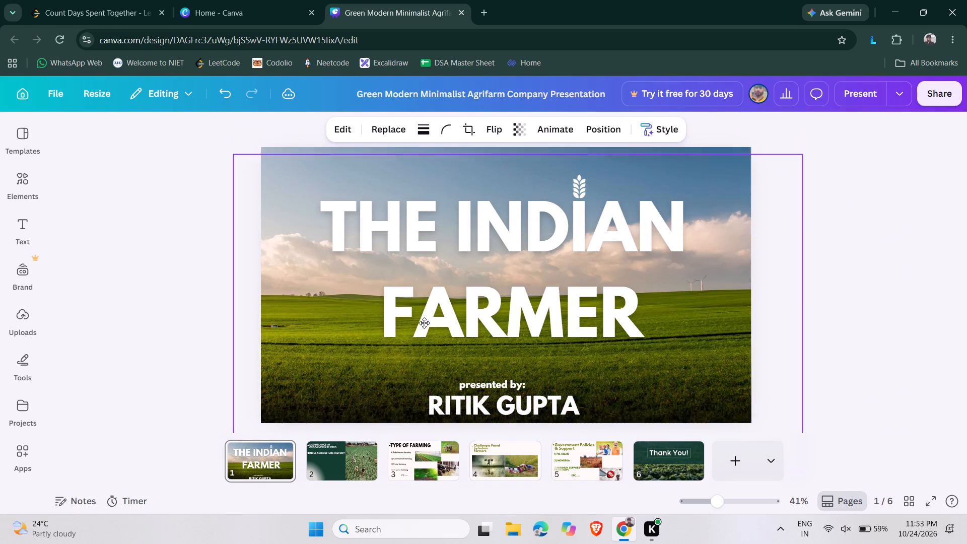
left_click_drag(424, 323, 426, 318)
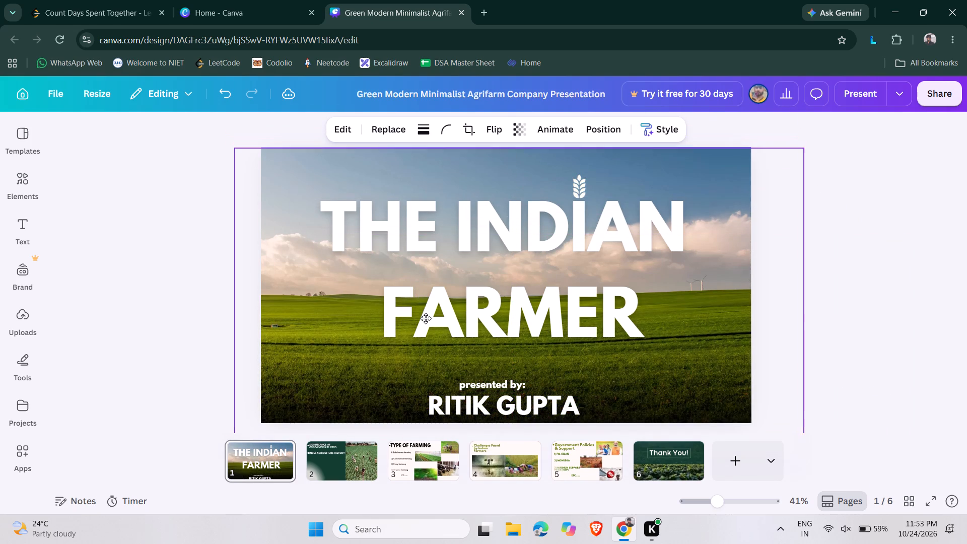
left_click_drag(426, 318, 426, 319)
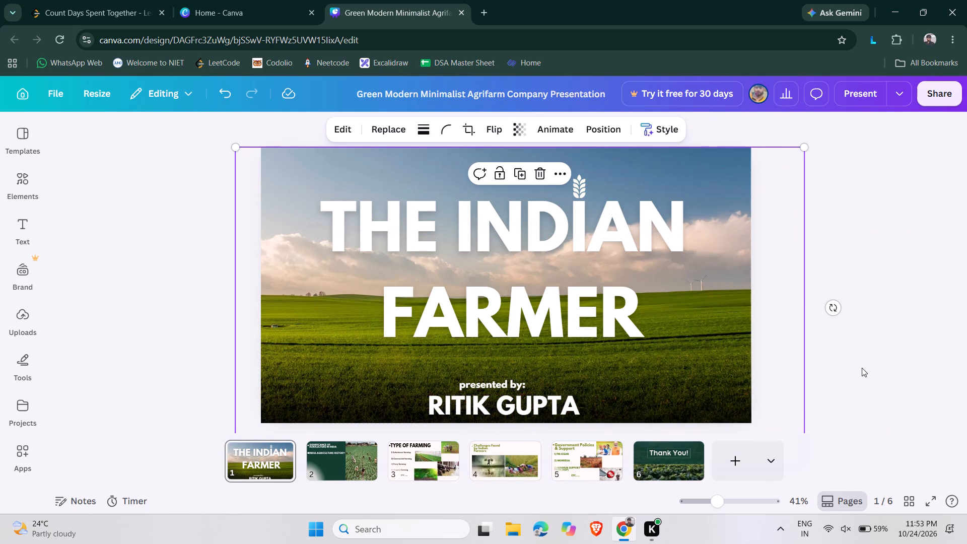
left_click(862, 368)
Move the "presented by:" line and the presenter's name up together, closer beneath the title on slide 1.
left_click_drag(440, 380, 455, 386)
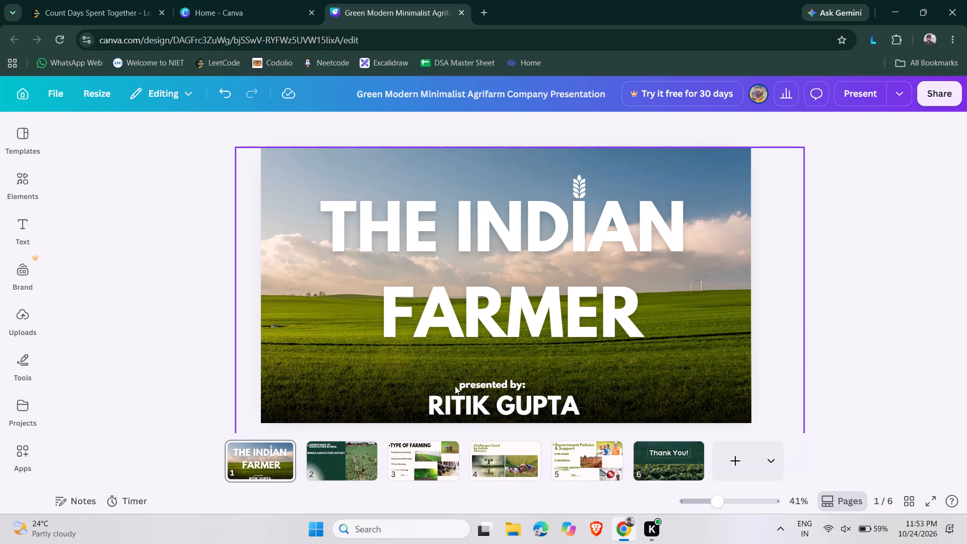
left_click_drag(455, 386, 582, 412)
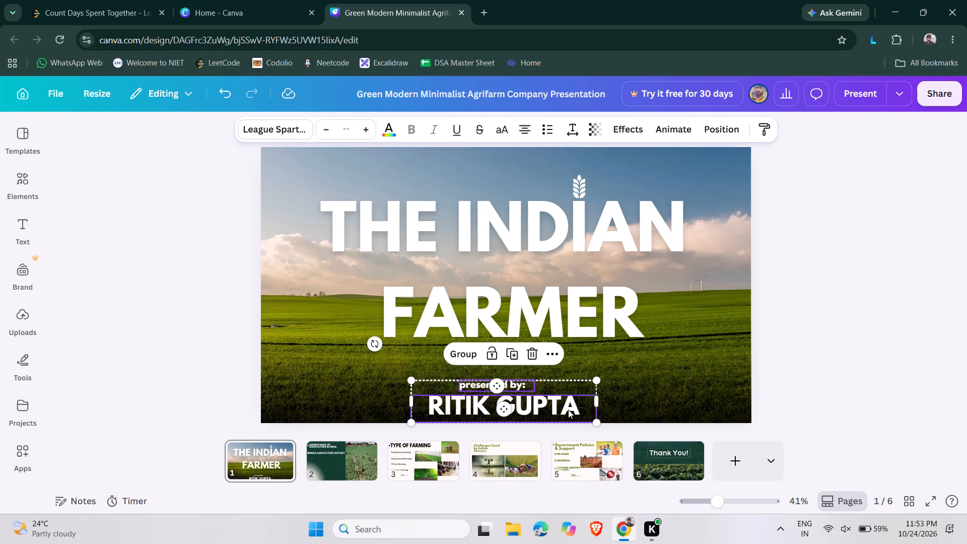
left_click_drag(568, 410, 566, 388)
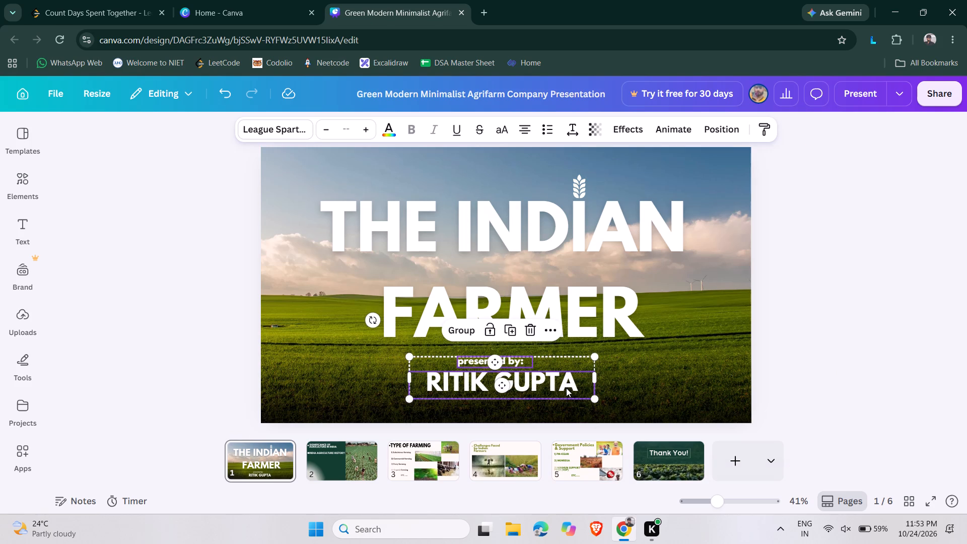
left_click(901, 376)
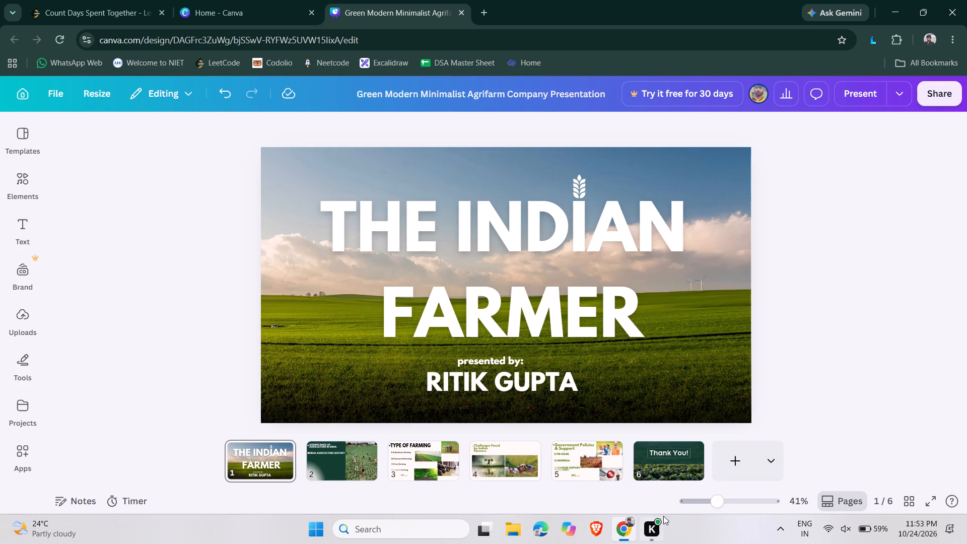